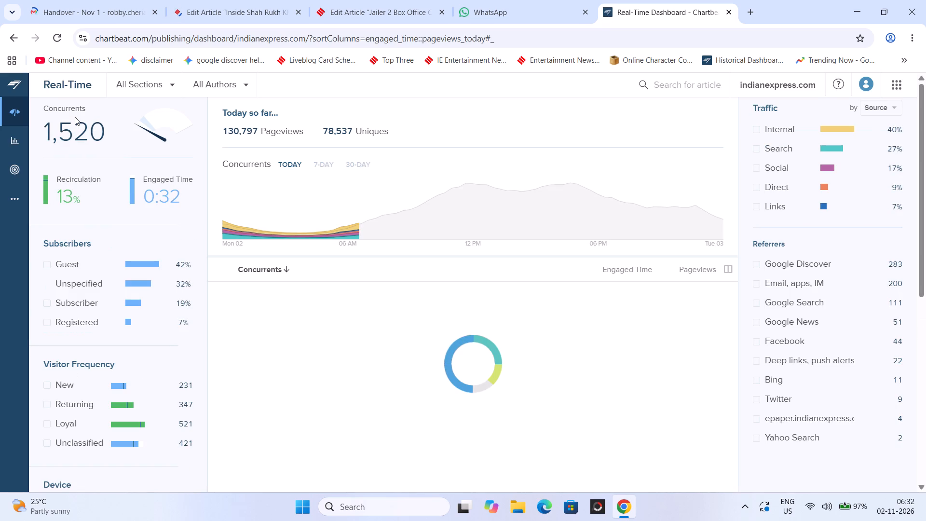
Open the section filter of the real-time dashboard for indianexpress.com.
click(161, 86)
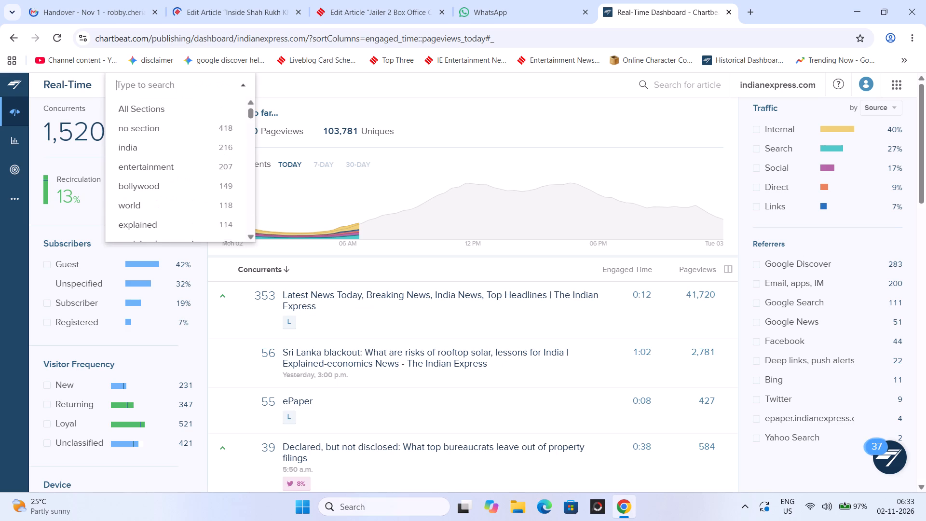
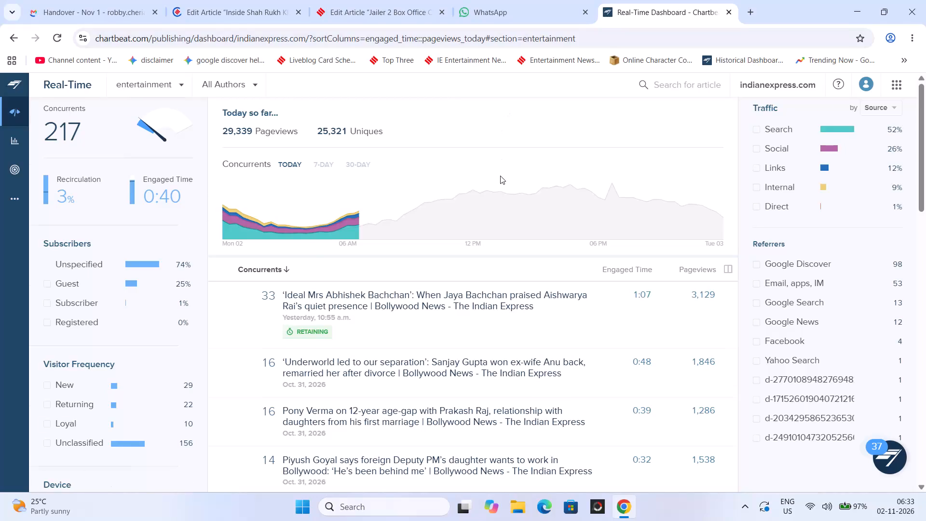
Review the entertainment section's articles ranked by concurrents, along with their engaged time and pageviews.
scroll(510, 272, down, 3)
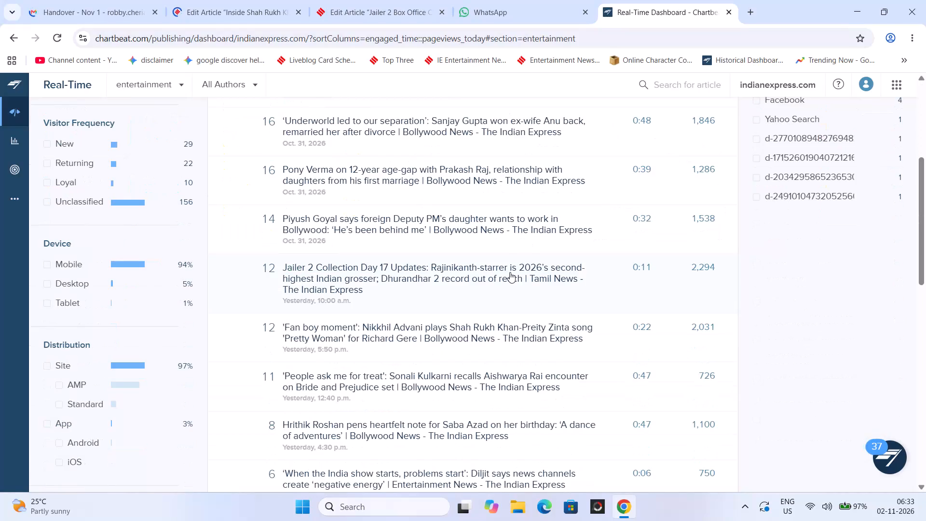
scroll(510, 272, down, 6)
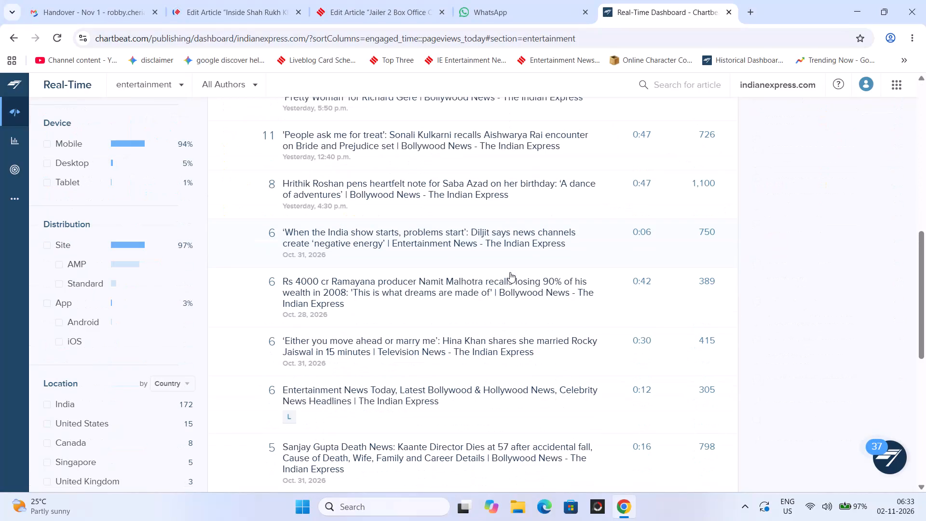
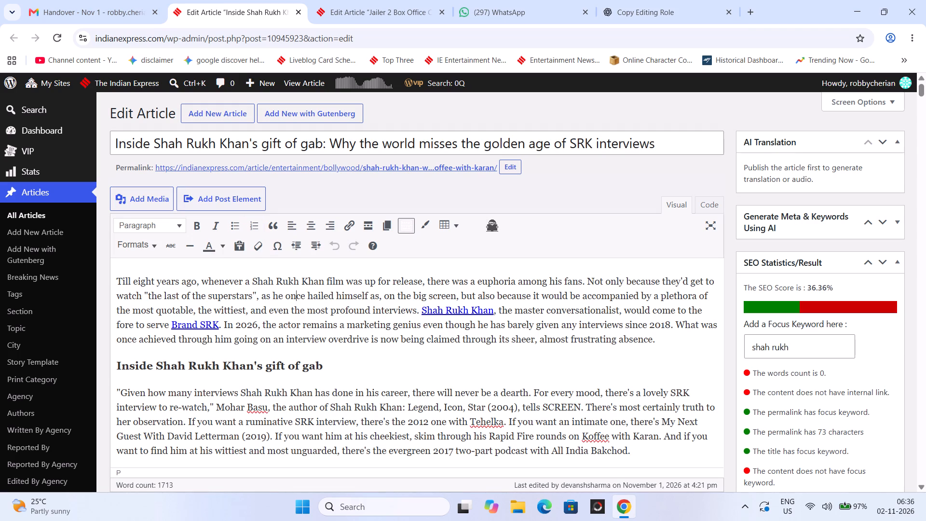
drag(307, 295, 335, 295)
text(des)
text(cribed)
key(space)
key(Right)
key(Right)
key(Right)
key(Right)
key(Right)
key(Right)
key(Right)
key(Right)
key(Right)
key(Right)
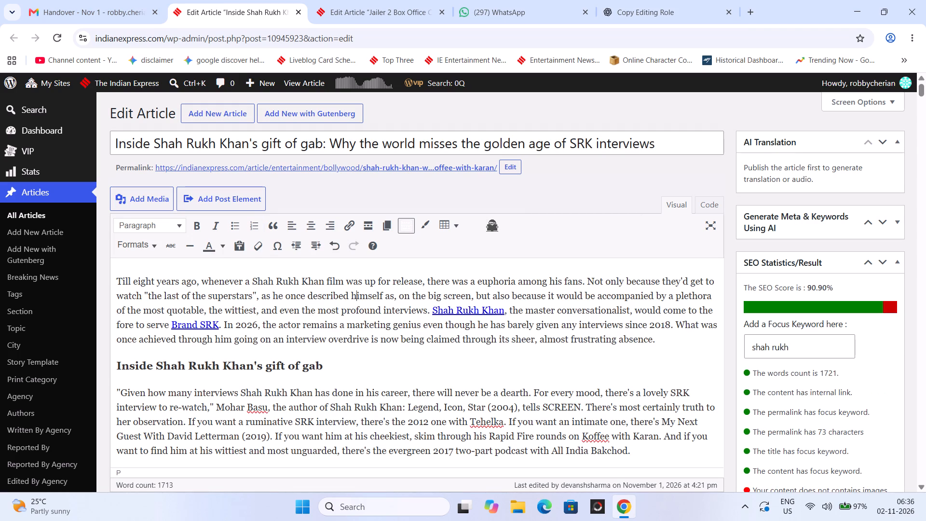
key(BackSpace)
key(BackSpace)
key(BackSpace)
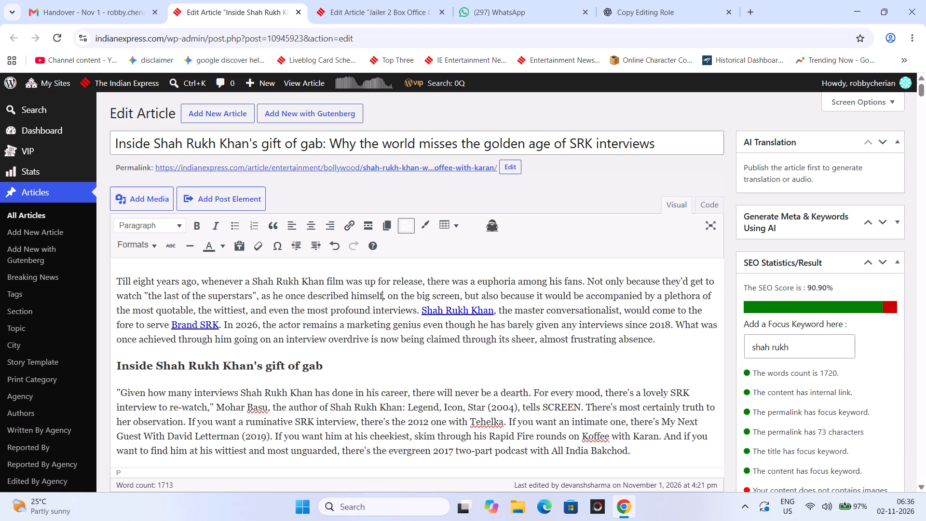
Read on through the paragraphs under the subheading "Inside Shah Rukh Khan's gift of gab".
key(Down)
key(Down)
key(Down)
key(Down)
scroll(453, 287, down, 2)
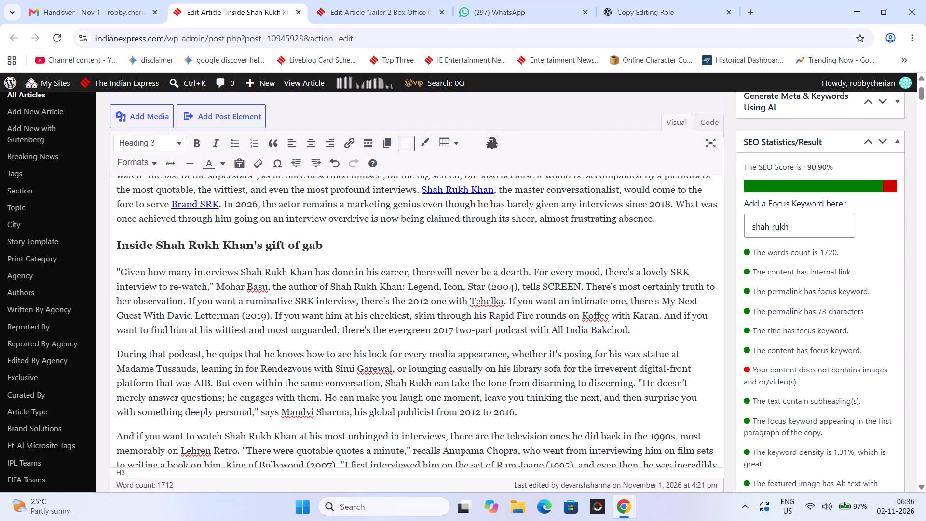
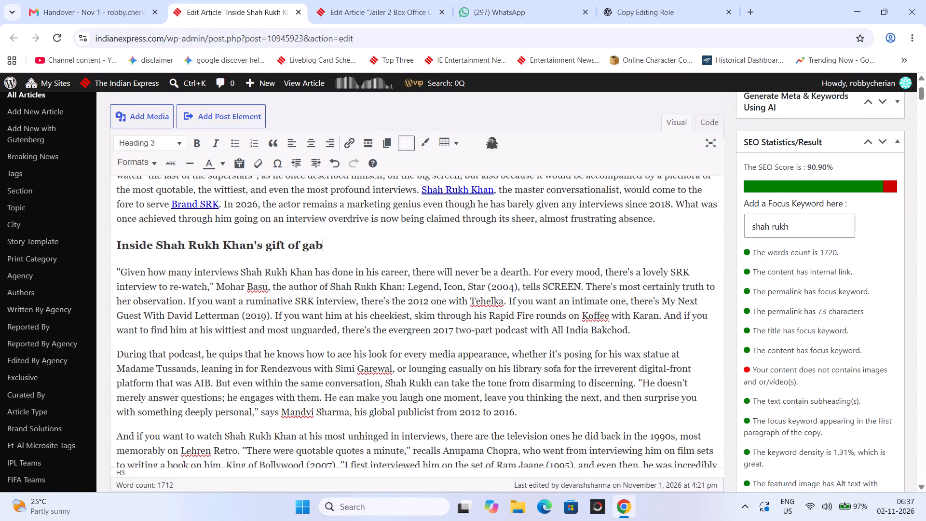
In the paragraph starting "During that podcast", delete "digital-front platform that was" so the phrase reads "for the irreverent AIB".
drag(193, 378, 159, 384)
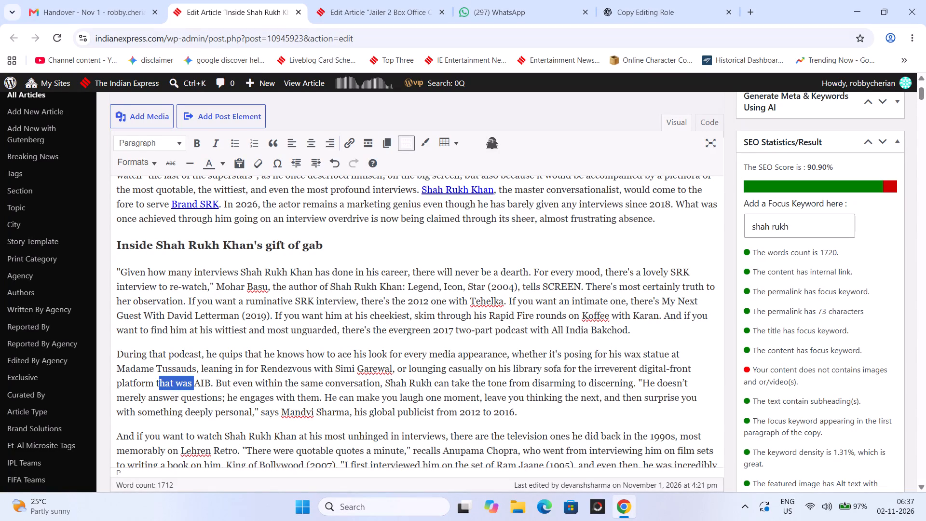
drag(159, 384, 156, 385)
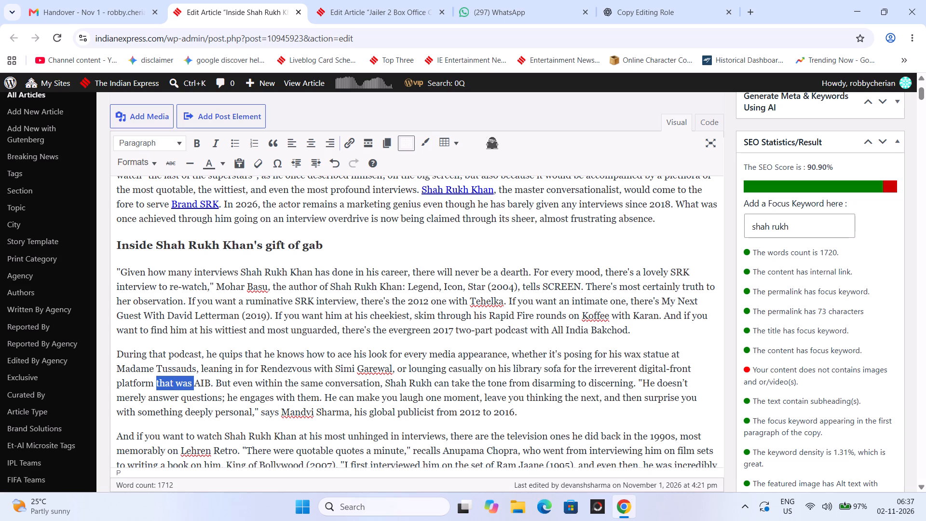
key(BackSpace)
key(BackSpace)
key(BackSpace)
key(BackSpace)
key(BackSpace)
key(BackSpace)
key(BackSpace)
key(BackSpace)
key(BackSpace)
key(BackSpace)
key(BackSpace)
key(BackSpace)
key(BackSpace)
key(BackSpace)
key(BackSpace)
key(BackSpace)
key(BackSpace)
key(BackSpace)
key(BackSpace)
key(BackSpace)
key(BackSpace)
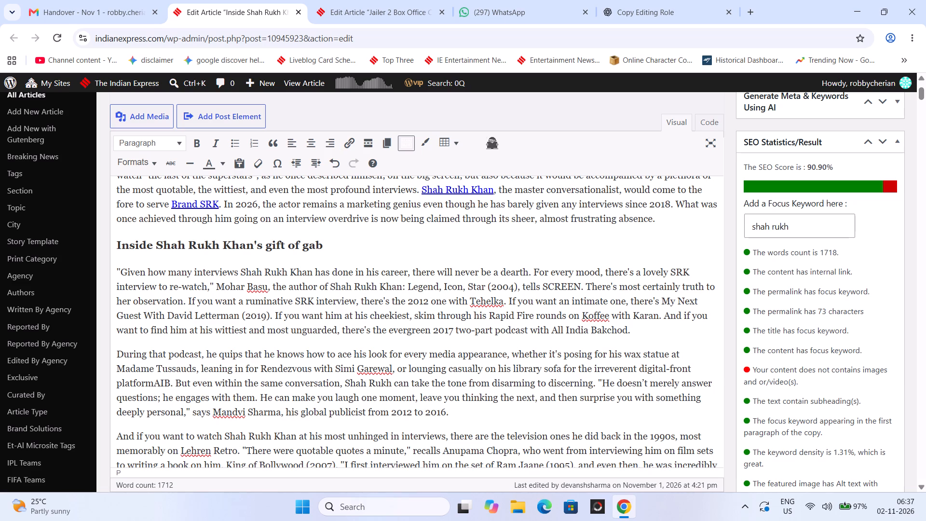
key(BackSpace)
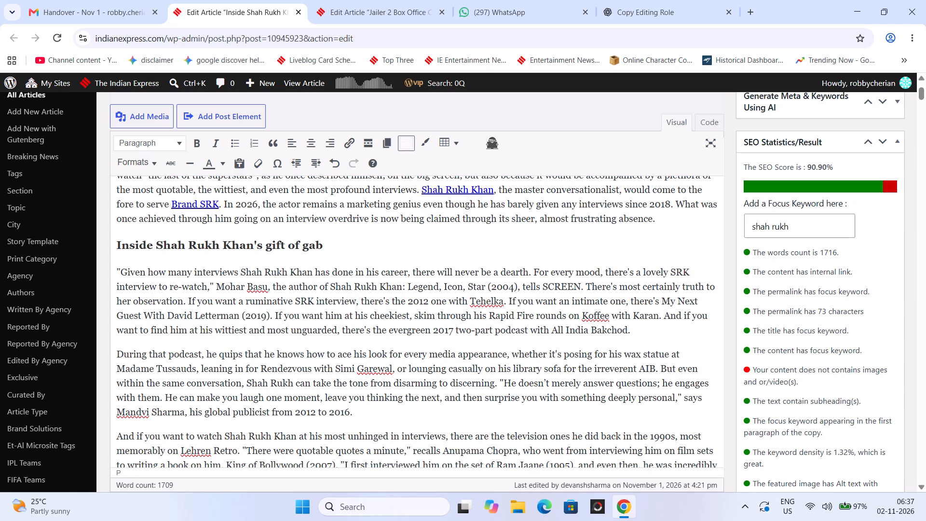
Add the abbreviation "(AIB)" after "All India Bakchod" at the end of the preceding paragraph.
key(Right)
key(Right)
key(Right)
key(Right)
key(Right)
key(Right)
key(Right)
key(Right)
key(Right)
key(Right)
key(Right)
key(Right)
key(Right)
key(Right)
key(Right)
key(Right)
key(Right)
key(Up)
key(Up)
key(Left)
key(Left)
key(Left)
key(Left)
Read on from the podcast paragraph through the passages on the 1990s television interviews and the midnight interview at Mehboob Studio.
key(Down)
key(Down)
key(Down)
key(Left)
key(Left)
key(Left)
key(Left)
key(Left)
key(Left)
key(Left)
key(Left)
key(Left)
key(Left)
key(Left)
key(Left)
key(Left)
key(Left)
key(Left)
key(Left)
key(Left)
key(Left)
key(Left)
key(Left)
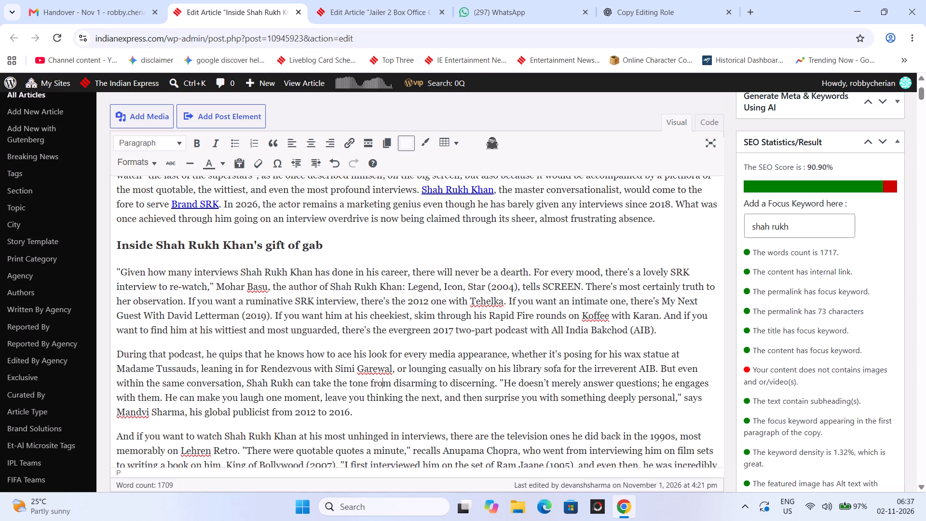
key(Right)
key(Right)
key(Right)
key(Right)
key(Right)
key(Right)
key(Right)
key(Right)
key(Right)
key(Right)
key(Right)
key(Right)
key(Right)
key(Right)
key(Right)
key(Right)
key(Right)
key(Right)
key(Right)
key(Right)
key(Down)
key(Down)
key(Down)
key(Down)
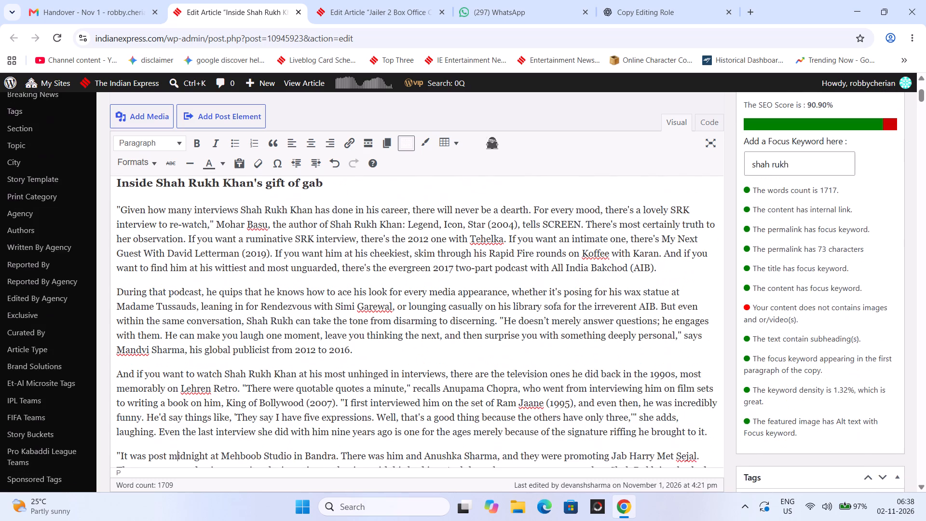
key(Up)
key(Up)
key(Up)
key(Up)
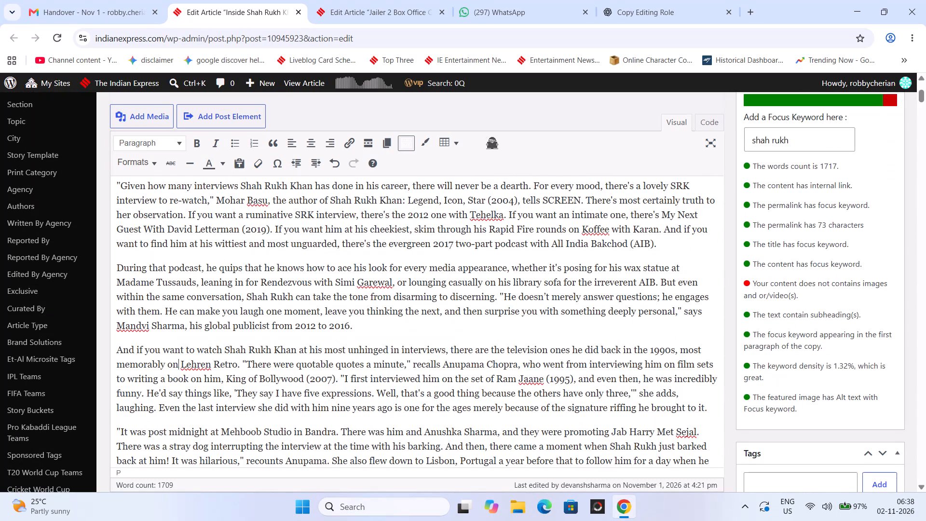
key(Right)
key(Right)
key(Right)
key(Right)
key(Right)
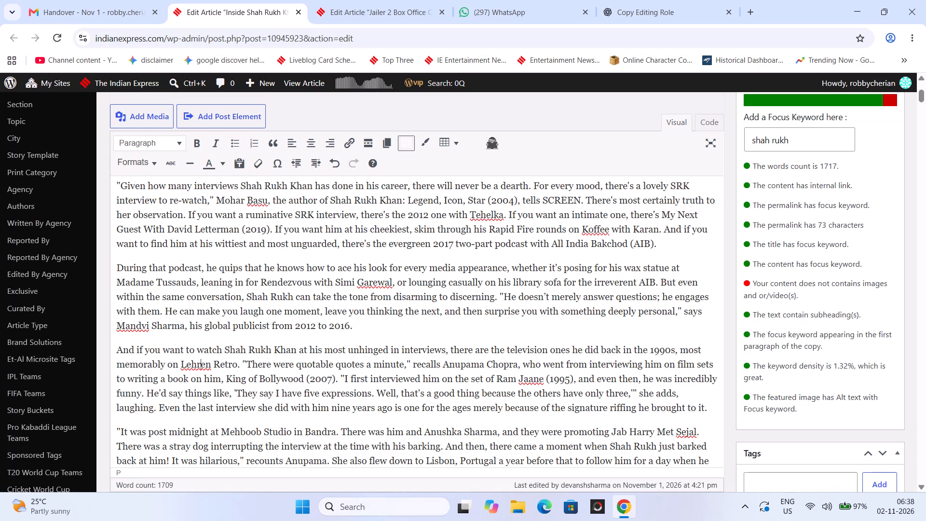
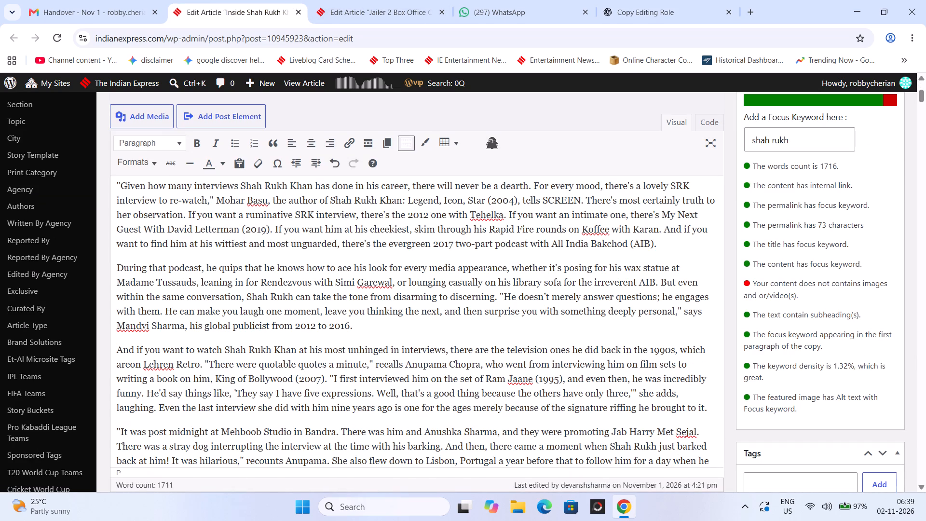
key(a)
key(BackSpace)
key(space)
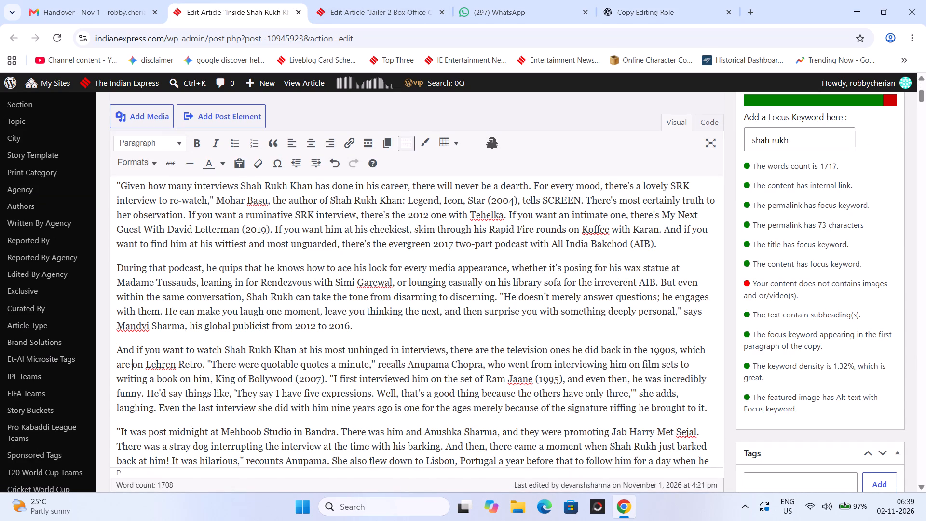
text(available)
key(space)
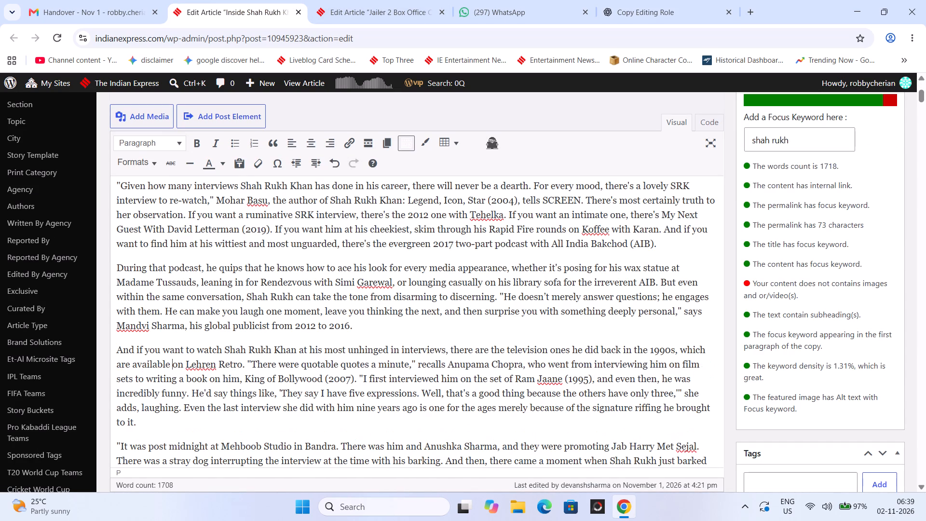
Read through the rest of the Lehren Retro paragraph, including Anupama Chopra's quotes, up to the Mehboob Studio passage.
key(Right)
key(Right)
key(Right)
key(Right)
key(Right)
key(Right)
key(Right)
key(Right)
key(Right)
key(Right)
key(Right)
key(Right)
key(Right)
key(Right)
key(Right)
key(Right)
key(Right)
key(Right)
key(Right)
key(Right)
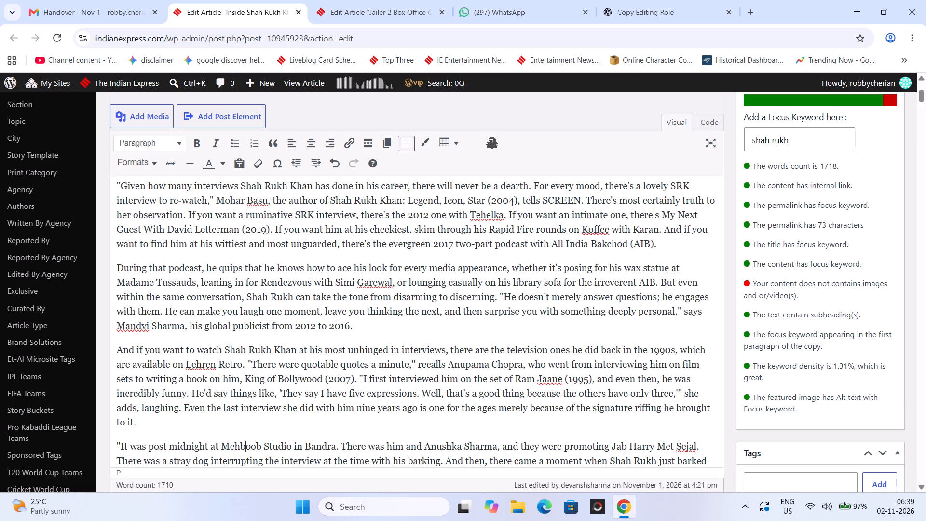
Review the paragraph on the midnight Mehboob Studio interview and the Lisbon trip, returning to its opening quote.
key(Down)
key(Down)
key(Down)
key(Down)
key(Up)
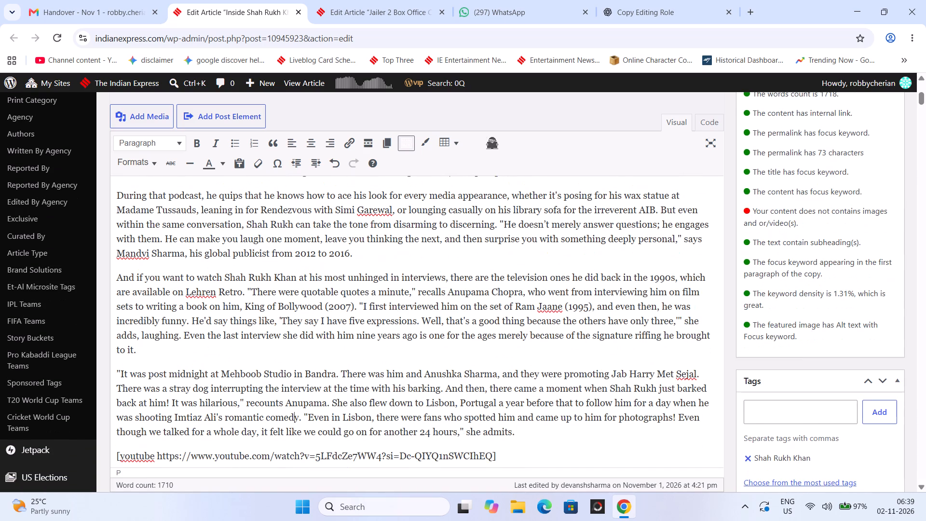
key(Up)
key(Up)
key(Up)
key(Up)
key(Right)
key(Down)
Read on from "romantic comedy" through Anupama Chopra's quote about the fans in Lisbon in the Mehboob Studio paragraph.
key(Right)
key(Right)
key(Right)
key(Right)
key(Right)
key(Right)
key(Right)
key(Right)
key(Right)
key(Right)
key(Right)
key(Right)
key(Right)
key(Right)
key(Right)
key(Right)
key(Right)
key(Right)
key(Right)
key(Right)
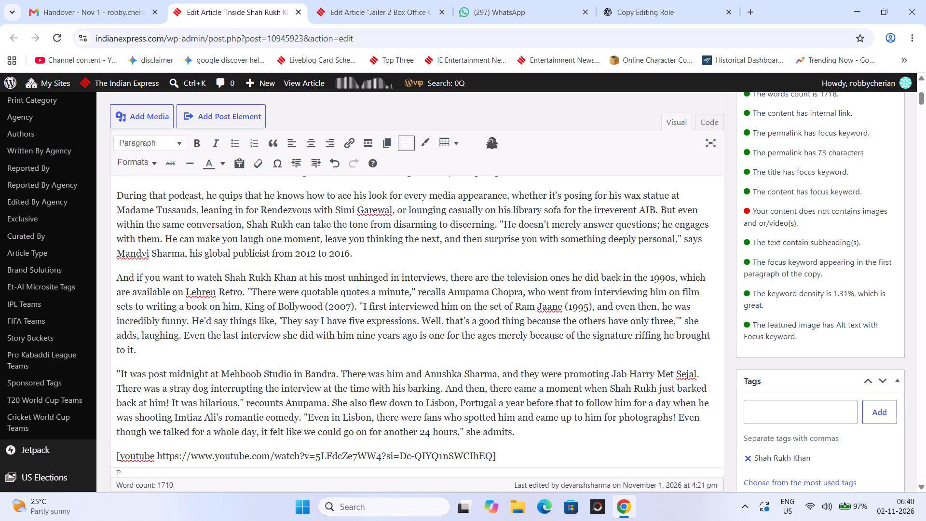
Skim the remaining sections on why Shah Rukh Khan stopped giving interviews and when he will do them again.
scroll(187, 373, down, 1)
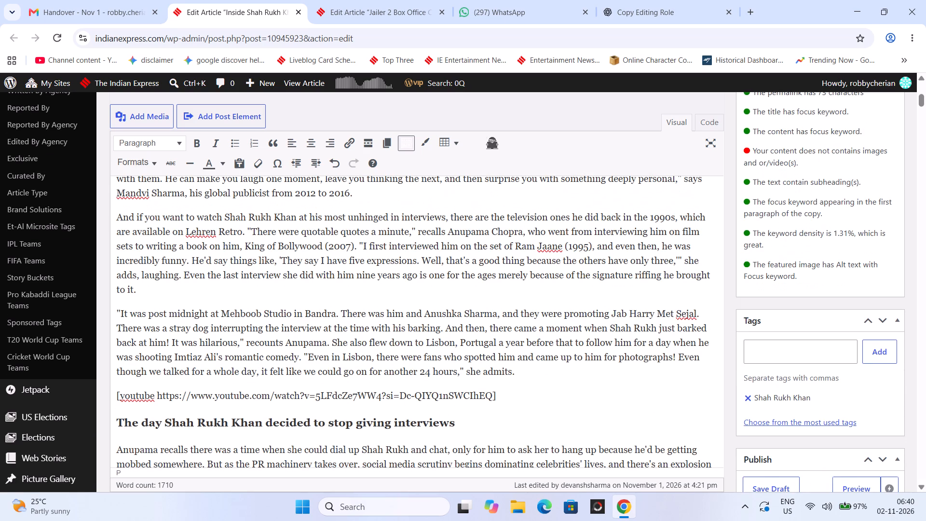
scroll(185, 372, down, 4)
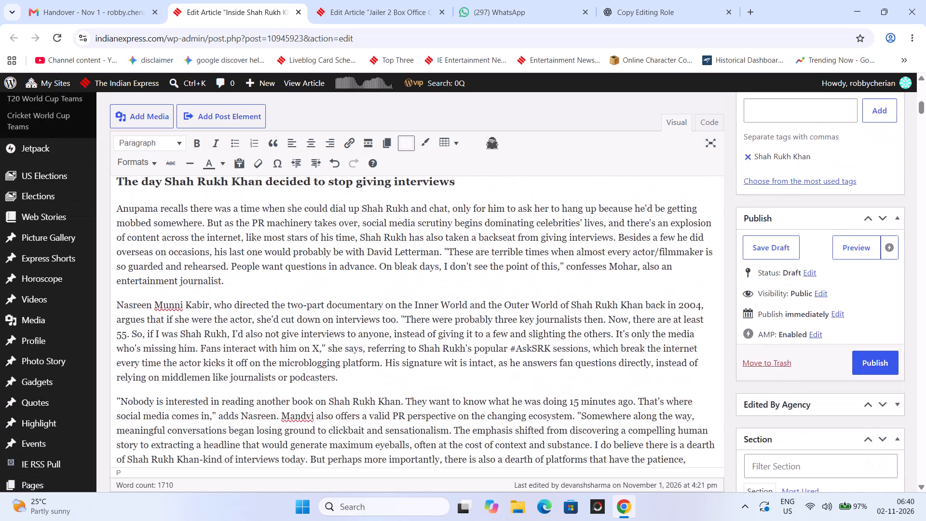
scroll(185, 372, down, 16)
scroll(185, 372, up, 6)
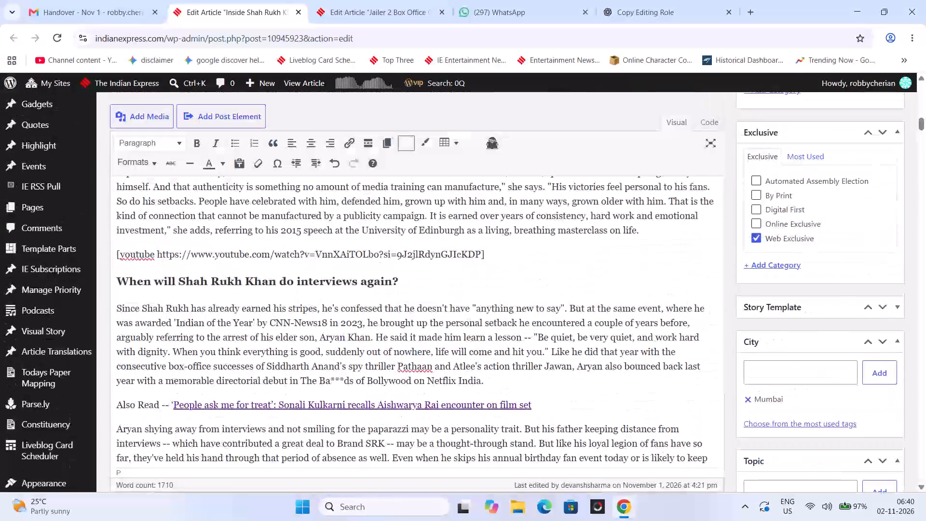
scroll(185, 372, up, 13)
scroll(185, 372, down, 4)
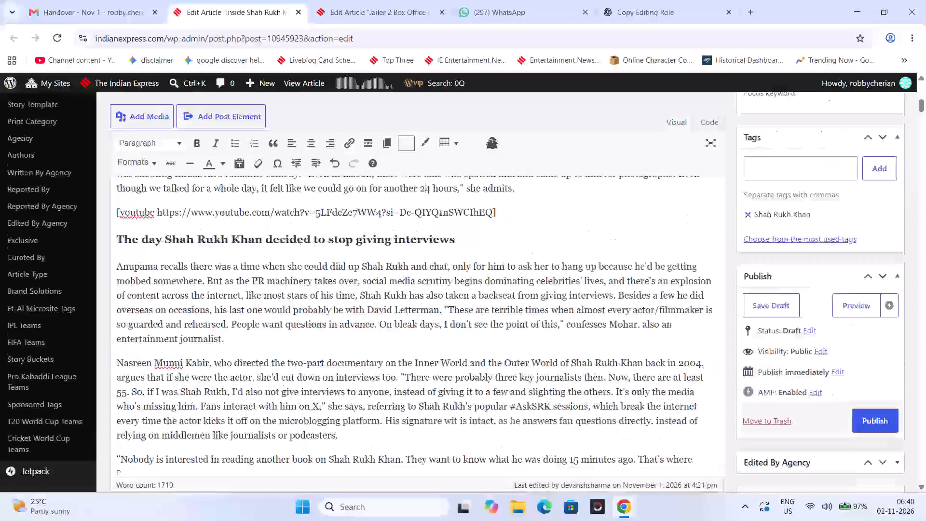
Check the "Handover - Nov 1" email and the other open pages, ending on the Jailer 2 Box Office Collection Day 18 draft.
click(70, 0)
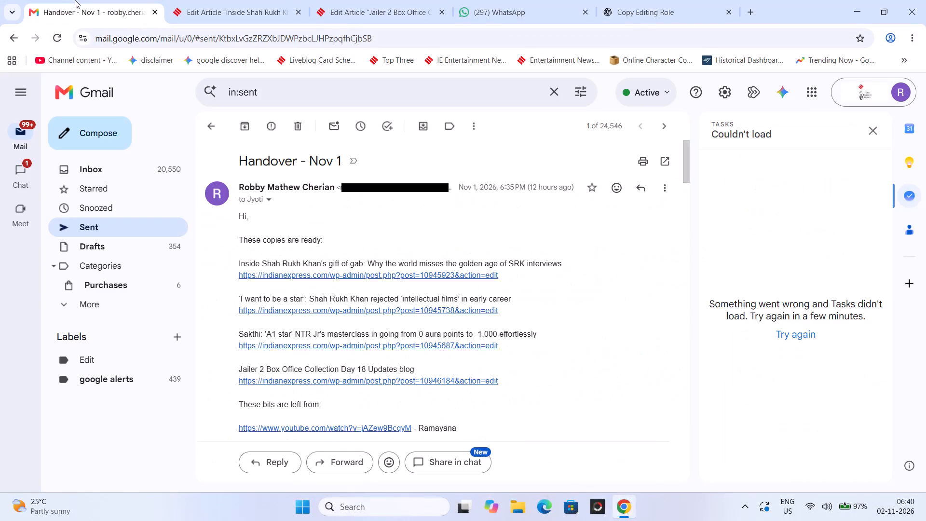
click(260, 0)
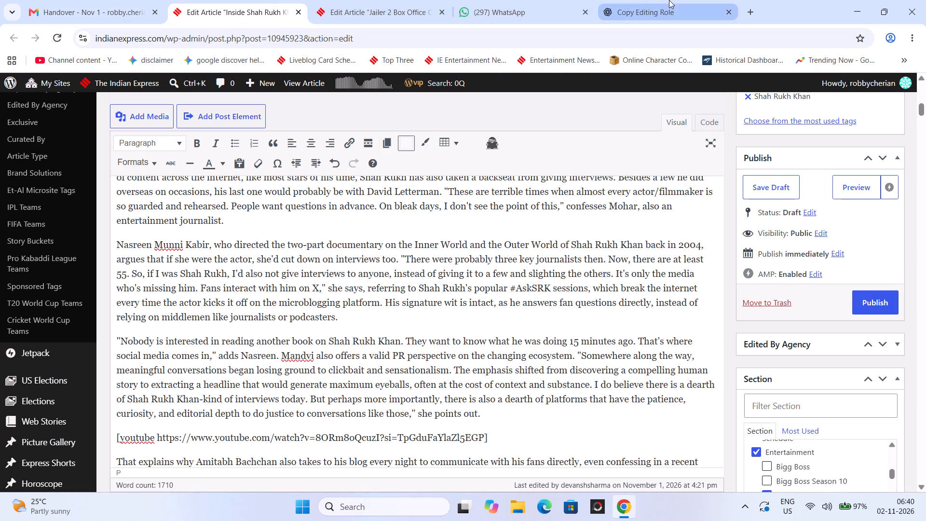
click(669, 0)
click(183, 0)
click(356, 0)
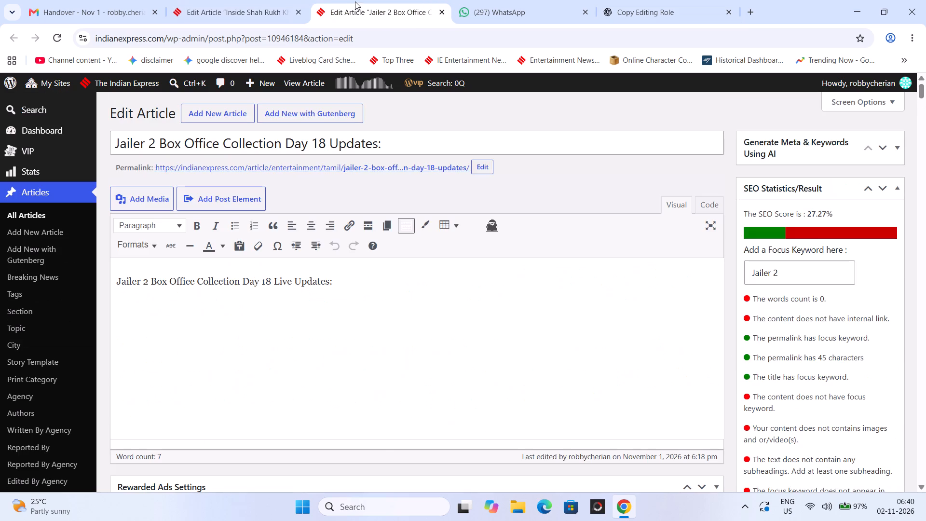
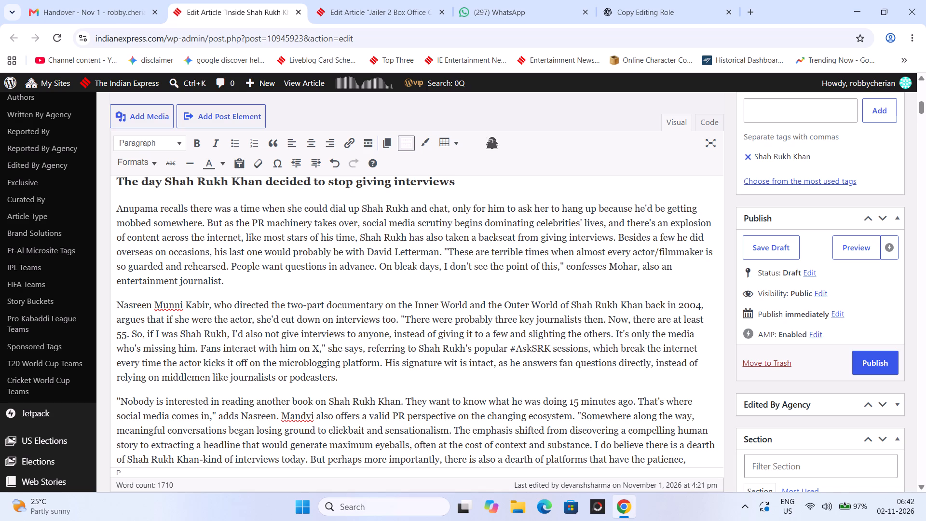
Read through the section on Shah Rukh Khan stopping interviews, from Nasreen Munni Kabir's remarks to the Amitabh Bachchan blog paragraph.
scroll(447, 404, down, 1)
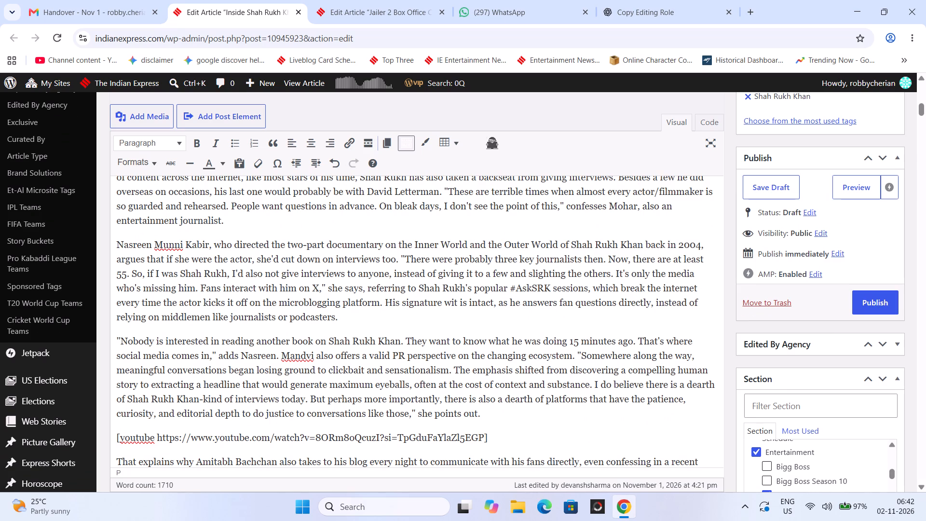
scroll(436, 325, down, 2)
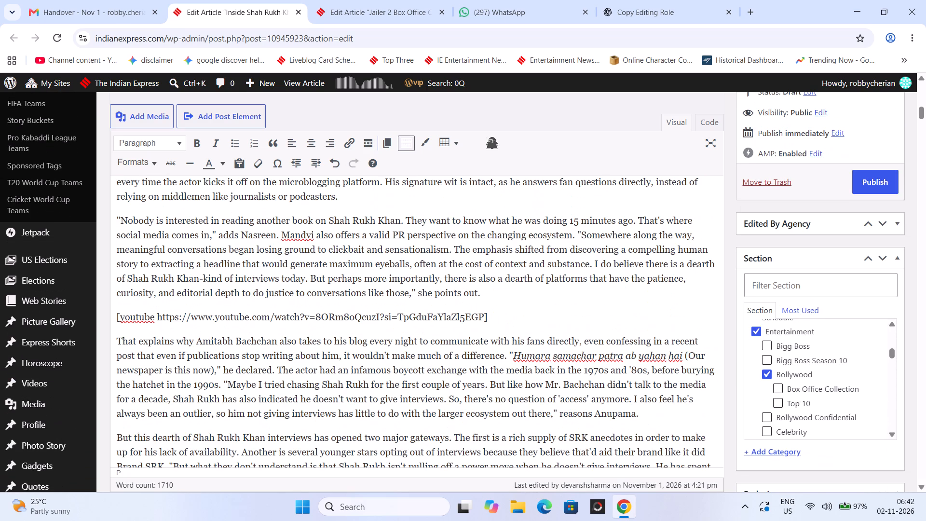
scroll(435, 325, up, 1)
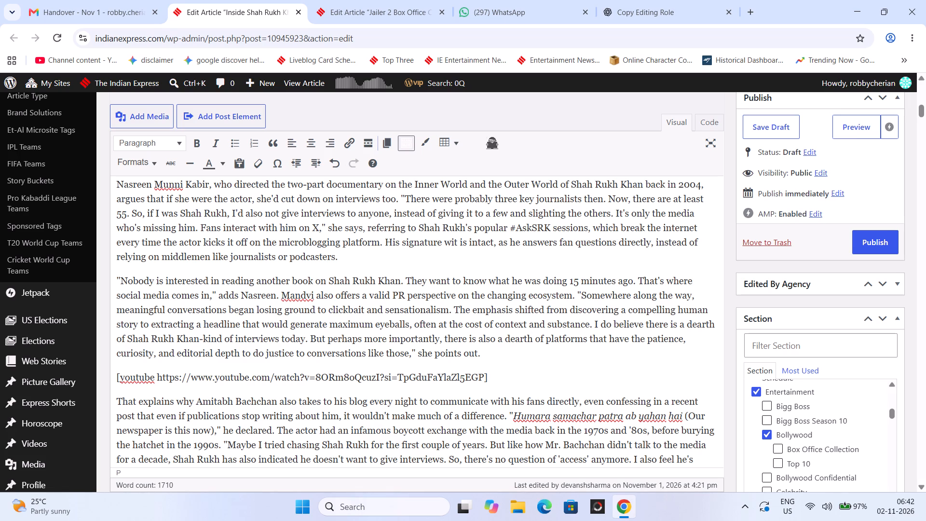
scroll(427, 324, down, 1)
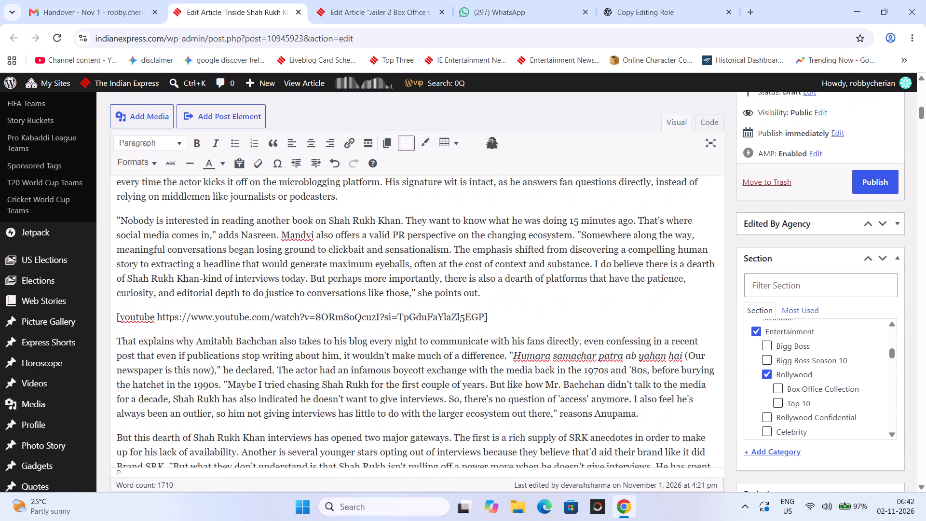
scroll(426, 324, down, 2)
scroll(426, 324, up, 1)
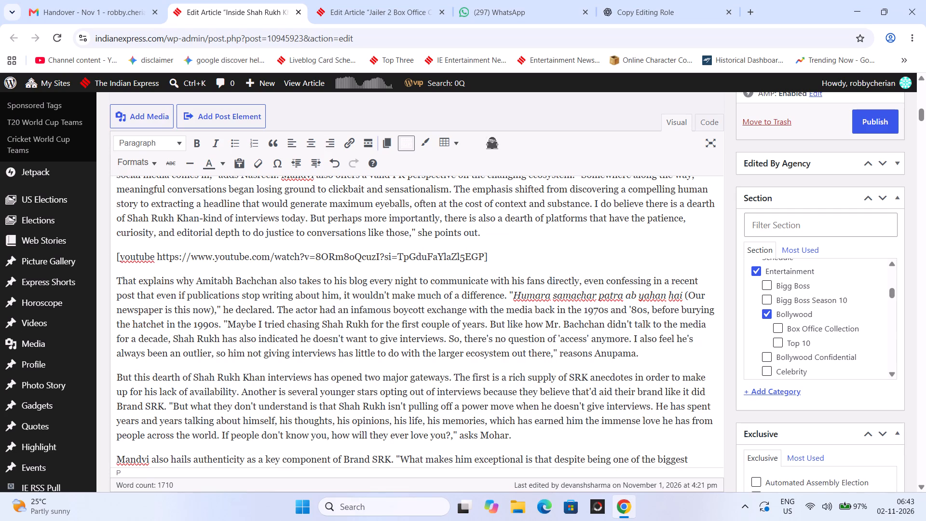
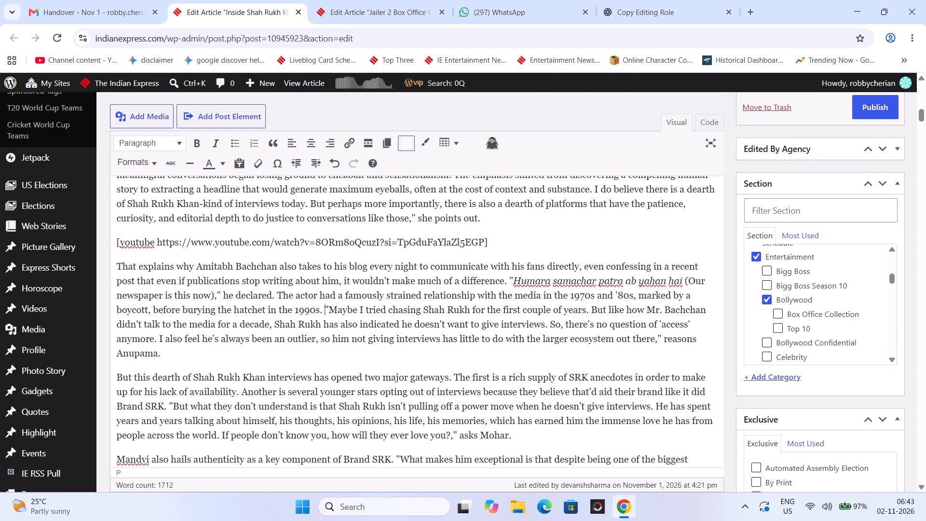
key(BackSpace)
key(space)
Read on from Anupama's quote through the Mohar and Mandvi paragraphs to the heading "When will Shah Rukh Khan do interviews again?".
key(Right)
key(Right)
key(Right)
key(Right)
key(Right)
key(Right)
key(Right)
key(Right)
key(Right)
key(Right)
key(Right)
key(Right)
key(Right)
key(Right)
key(Right)
key(Right)
key(Right)
key(Right)
key(Right)
key(Right)
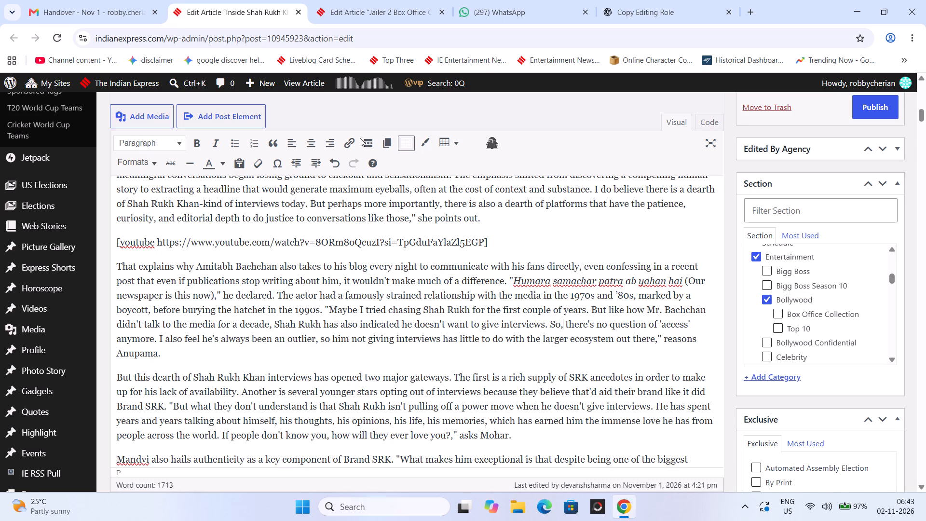
key(Down)
key(Down)
key(Down)
key(Down)
key(Down)
key(Down)
key(Down)
key(Down)
key(Down)
key(Down)
key(Down)
key(Down)
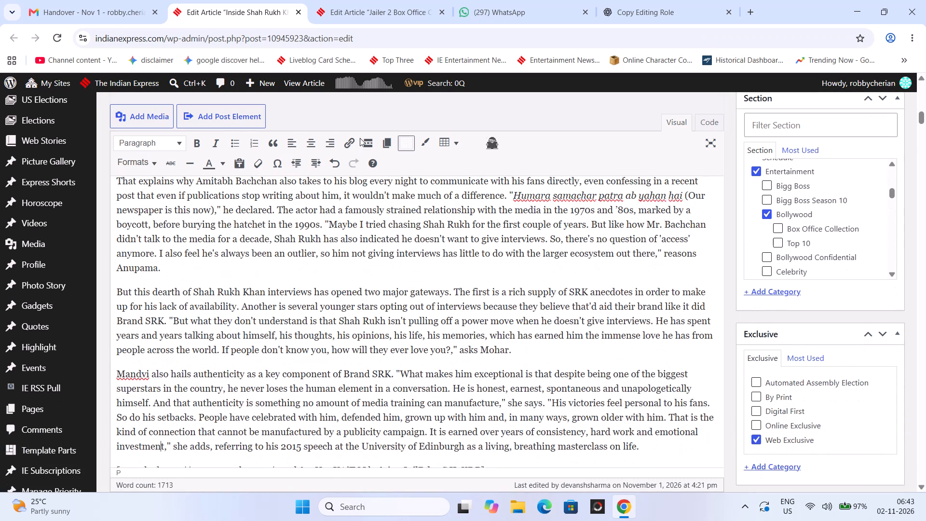
key(Down)
key(Down)
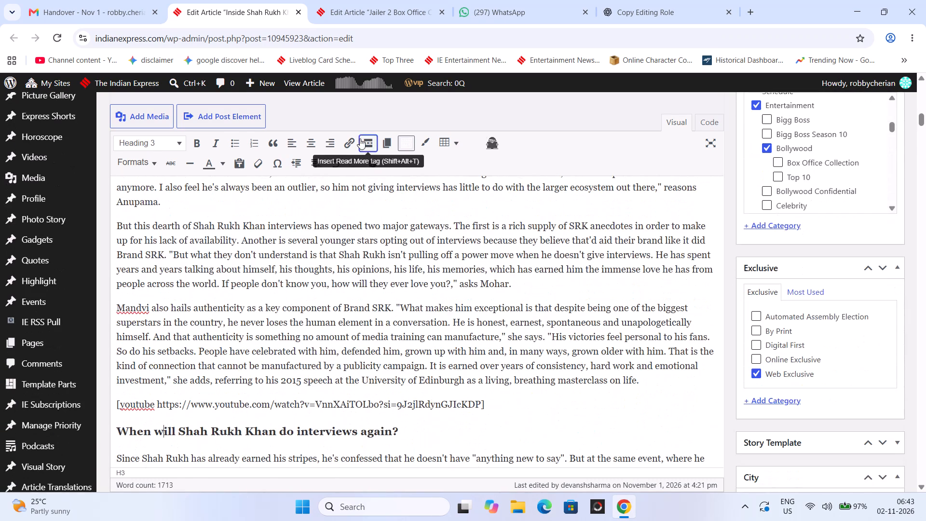
scroll(449, 344, down, 4)
scroll(449, 344, up, 4)
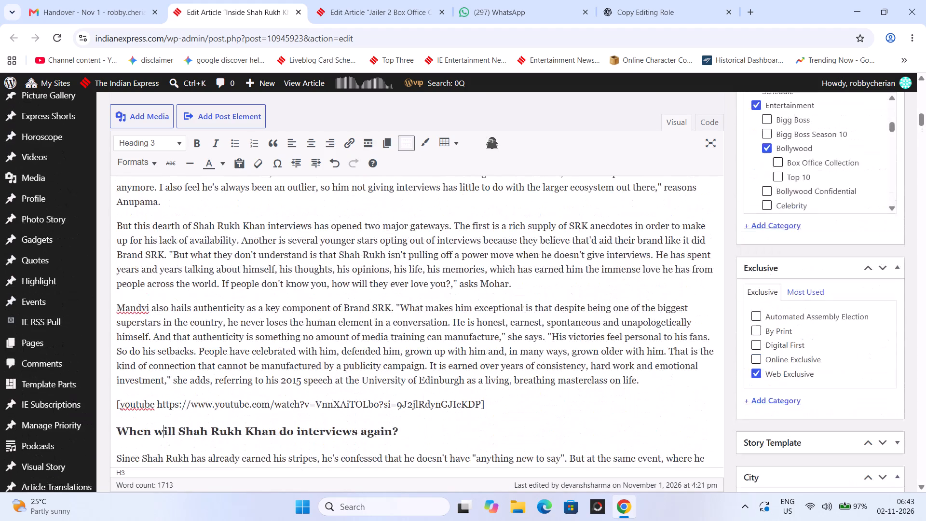
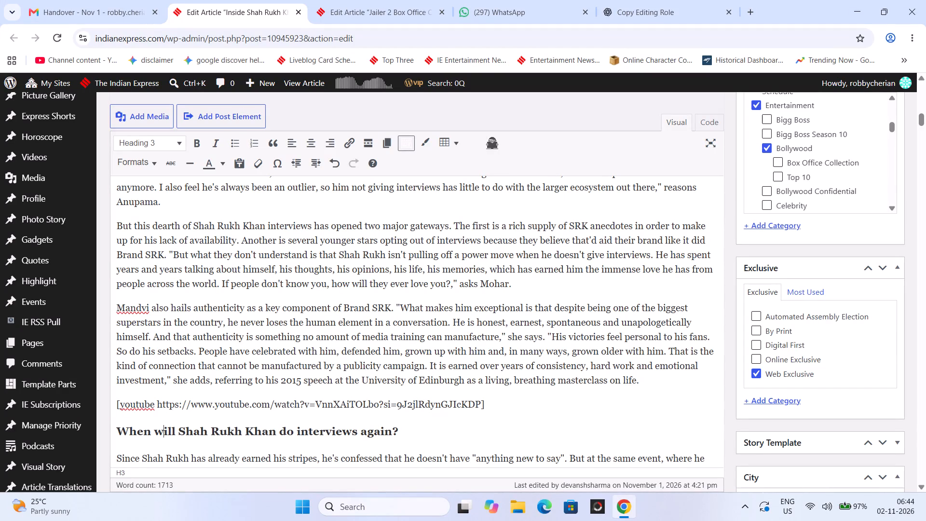
Split Mandvi's paragraph after "she says." so that the quote "His victories feel personal to his fans" starts a new paragraph.
click(545, 335)
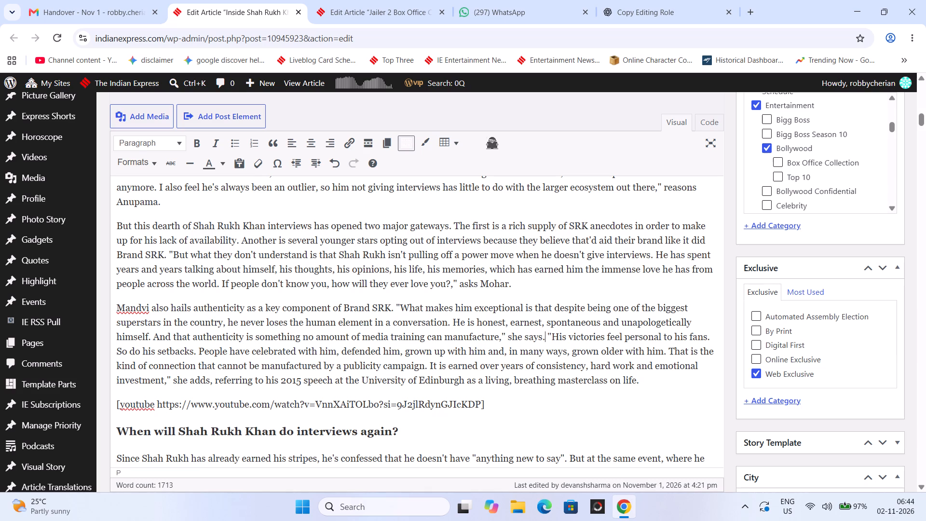
key(Delete)
key(Return)
Read through the quote paragraph beginning "His victories feel personal to his fans", checking its wording.
key(Right)
key(Right)
key(Right)
key(Right)
key(Right)
key(Right)
key(Right)
key(Right)
key(Right)
key(Right)
key(Right)
key(Right)
key(Right)
key(Right)
key(Right)
key(Right)
key(Right)
key(Right)
key(Right)
key(Right)
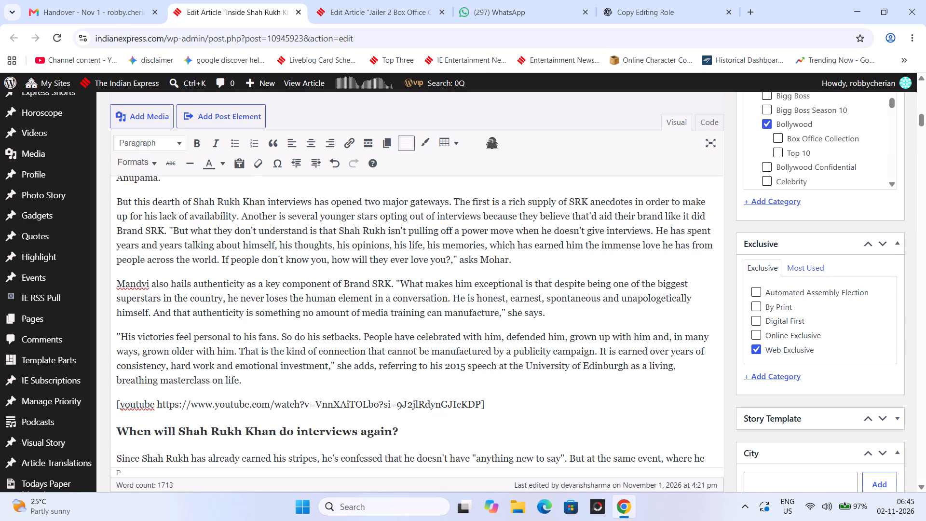
Add "Khan" after "Since Shah Rukh" in the first sentence under the heading "When will Shah Rukh Khan do interviews again?".
key(Down)
key(Down)
key(Down)
key(Down)
key(Down)
key(Down)
key(Down)
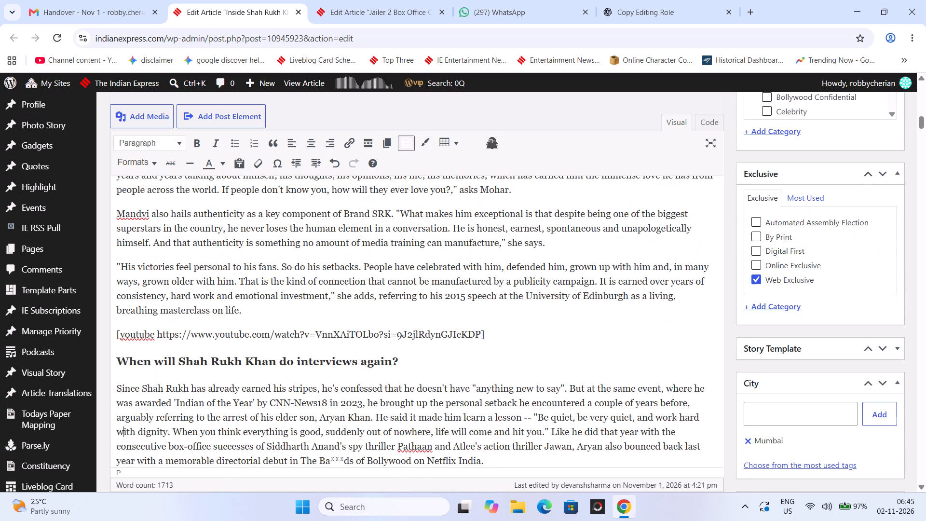
key(Up)
key(Up)
key(Up)
key(Right)
key(Right)
key(Right)
key(Right)
key(Right)
key(Right)
key(Right)
key(Right)
key(Right)
key(Right)
key(Right)
key(Right)
key(Right)
key(Right)
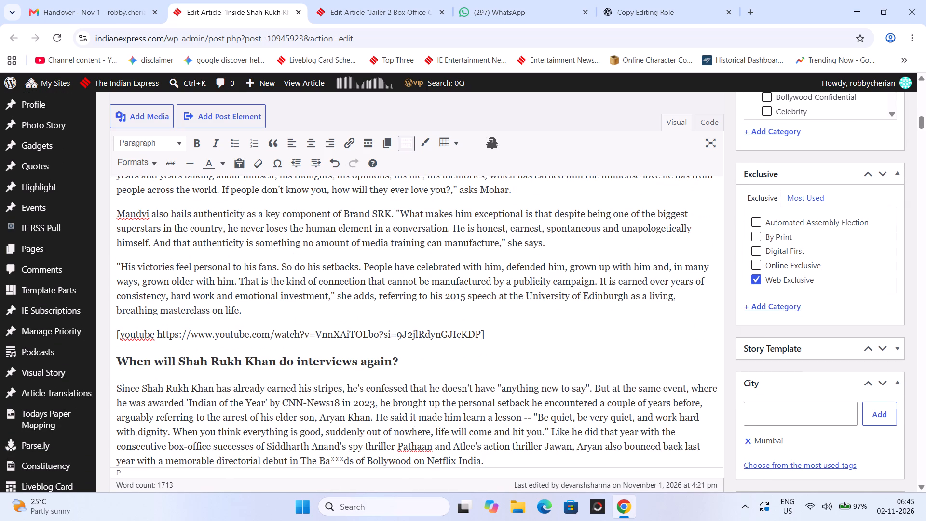
Read on through the "anything new to say" sentence to the words "But at the same event", checking the wording.
key(Right)
key(Right)
key(Right)
key(Right)
key(Right)
key(Right)
key(Right)
key(Right)
key(Right)
key(Right)
key(Right)
key(Right)
key(Right)
key(Right)
key(Right)
key(Right)
key(Right)
key(Right)
key(Right)
key(Right)
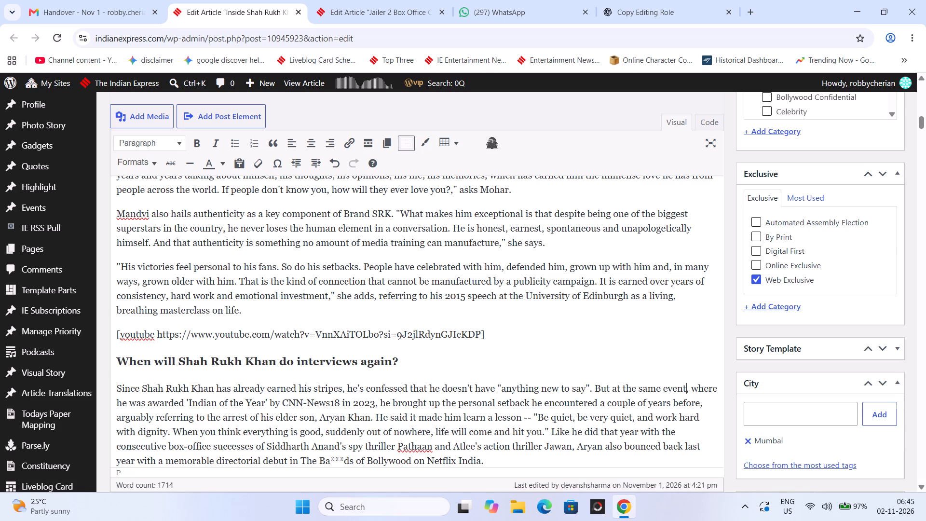
Skim ahead past the Also Read link and through the article's closing paragraph about Aryan and the long-form interviews.
key(Down)
key(Down)
key(Down)
key(Down)
key(Down)
key(Down)
key(Down)
key(Down)
key(Down)
key(Down)
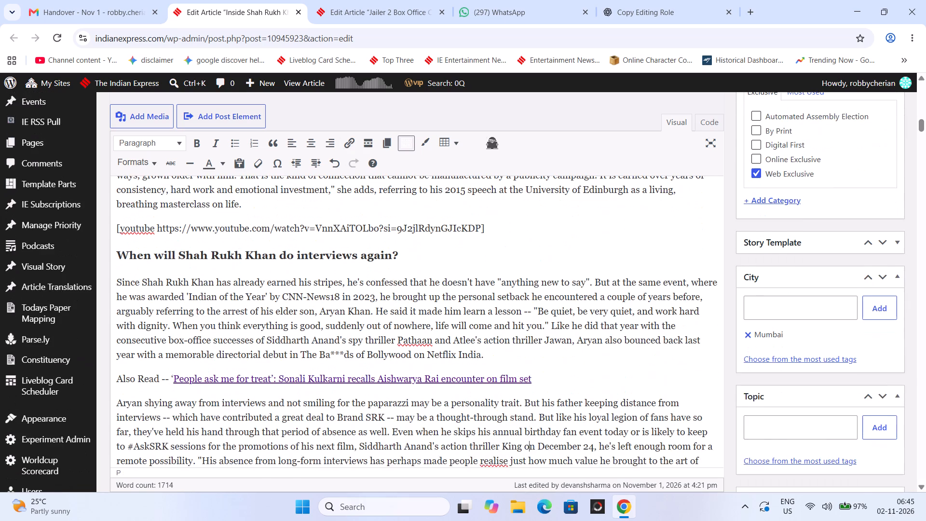
key(Down)
key(Down)
key(Down)
key(Up)
key(Up)
key(Up)
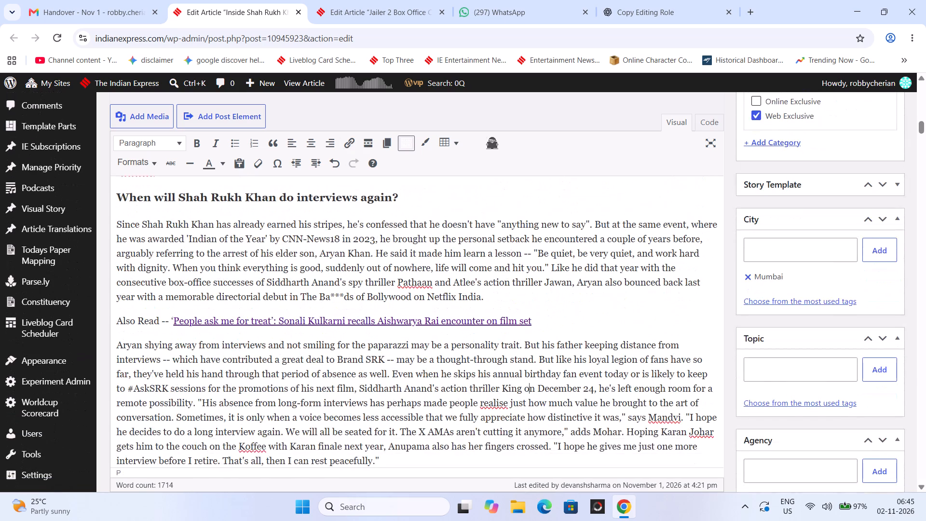
Proofread the CNN-News18 paragraph from the "Be quiet" lesson through to Aryan's directorial debut on Netflix India.
key(Up)
key(Up)
key(Up)
key(Up)
key(Up)
key(Up)
key(Up)
key(Up)
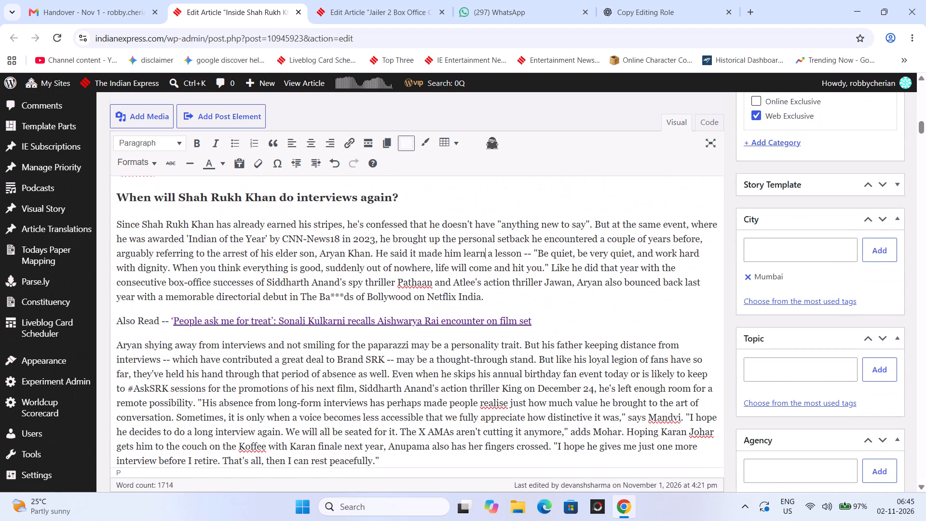
key(Right)
key(Right)
key(Right)
key(Right)
key(Right)
key(Right)
key(Right)
key(Right)
key(Right)
key(Right)
key(Right)
key(Right)
key(Right)
key(Right)
key(Right)
key(Right)
key(Right)
key(Right)
key(Right)
key(Right)
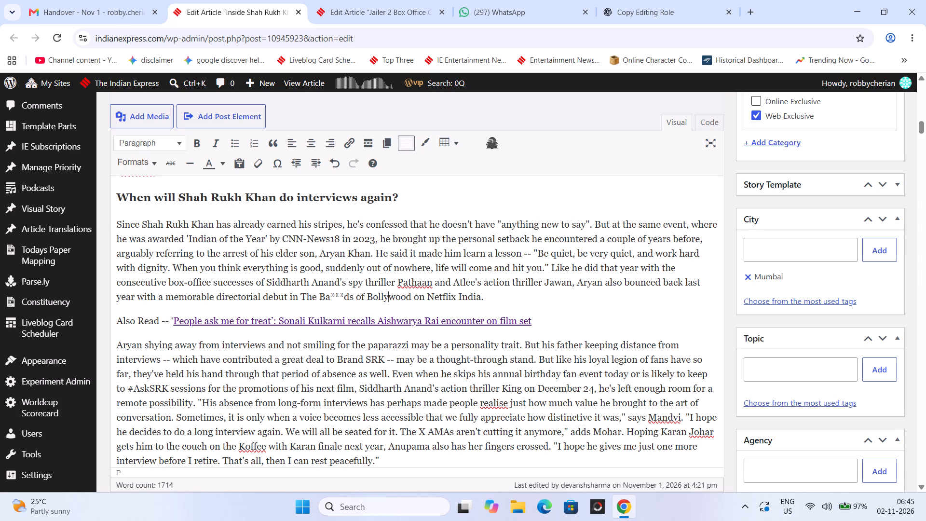
Skim past the Also Read link and down through the closing paragraph to the end of the article.
key(Down)
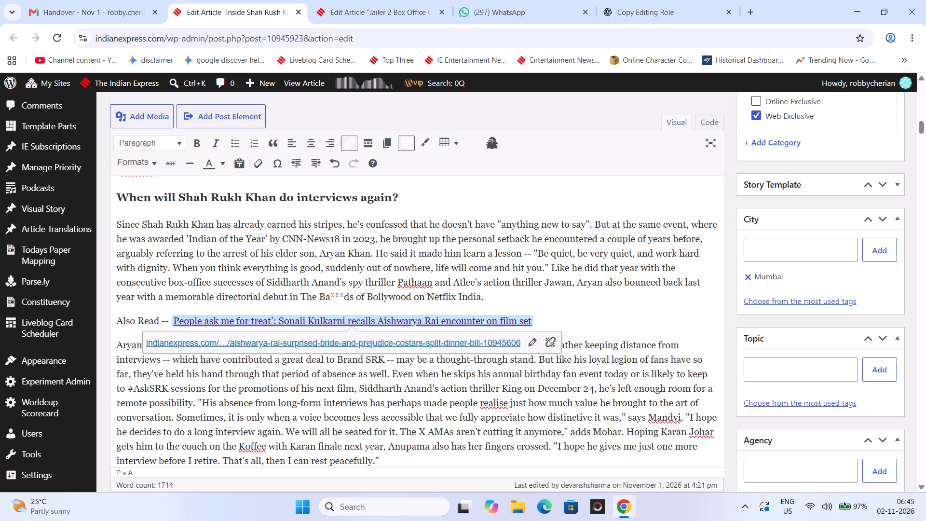
key(Down)
key(Down)
key(Down)
key(Down)
key(Down)
key(Down)
key(Down)
key(Down)
key(Down)
key(Down)
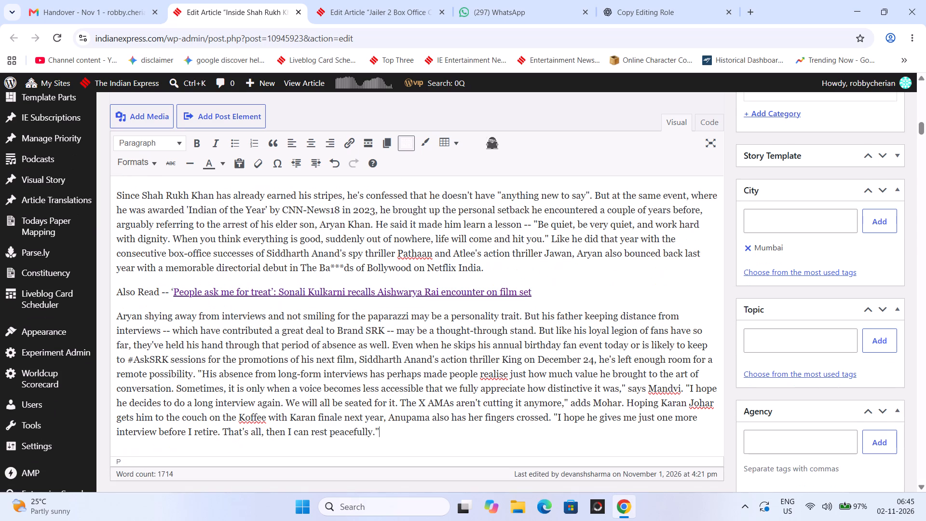
key(Down)
Check the closing paragraph's opening sentences on Aryan's personality and Brand SRK, up to the words "Even when he skips".
key(Up)
key(Up)
key(Up)
key(Up)
key(Up)
key(Up)
key(Right)
key(Right)
key(Right)
key(Right)
key(Right)
key(Right)
key(Right)
key(Right)
key(Right)
key(Right)
key(Right)
key(Right)
key(Right)
key(Right)
key(Right)
key(Right)
key(Right)
key(Right)
key(Right)
key(Right)
Re-read from "But like his loyal legion of fans" to the #AskSRK words "promotions of his next film", checking the wording.
key(Up)
key(Left)
key(Left)
key(Left)
key(Left)
key(Left)
key(Left)
key(Left)
key(Left)
key(Left)
key(Left)
key(Left)
key(Left)
key(Left)
key(Left)
key(Left)
key(Left)
key(Left)
key(Left)
key(Left)
key(Left)
key(Right)
key(Right)
key(Right)
key(Right)
key(Right)
key(Right)
key(Right)
key(Right)
key(Right)
key(Right)
key(Right)
key(Right)
key(Right)
key(Right)
key(Right)
key(Right)
key(Right)
key(Right)
key(Right)
key(Right)
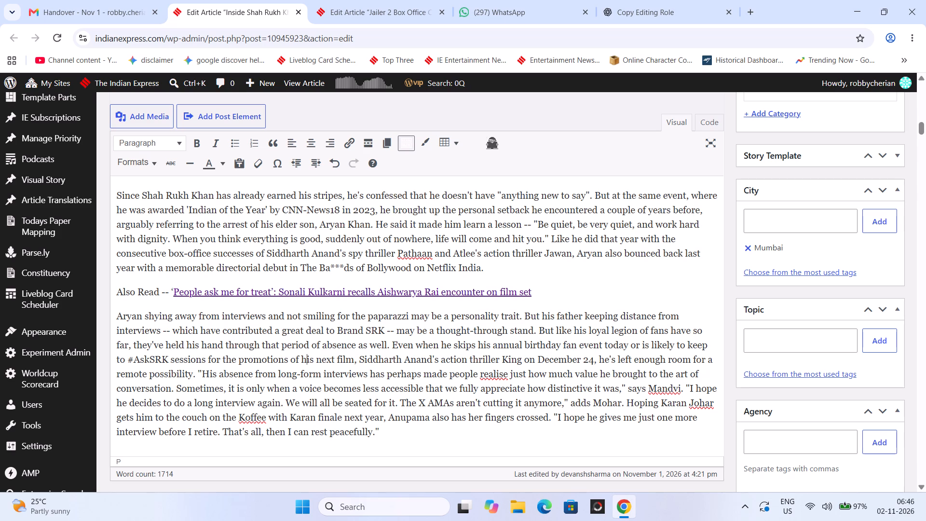
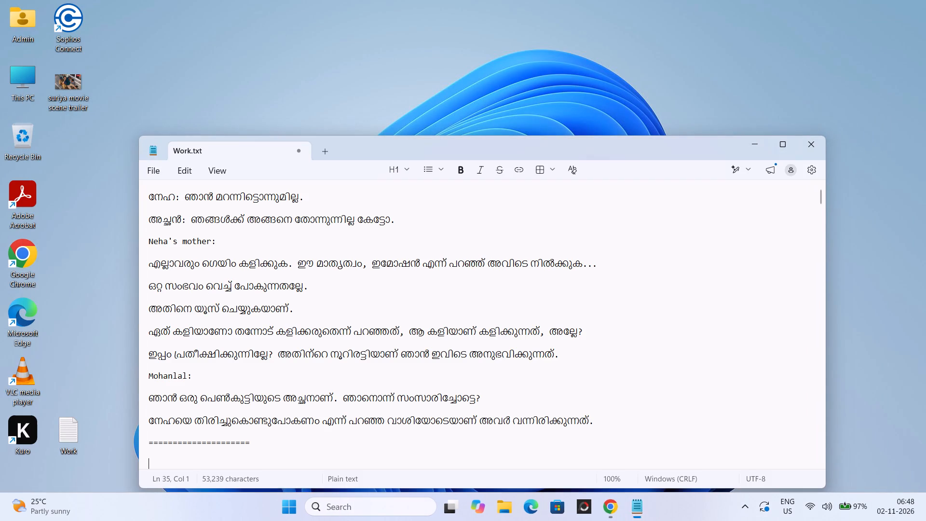
key(ctrl+v)
drag(599, 461, 133, 463)
key(ctrl+x)
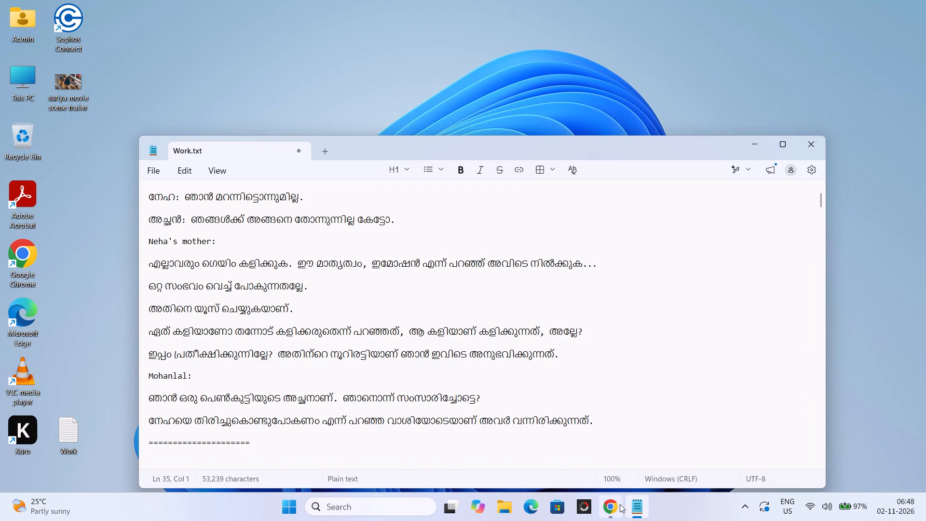
Replace the stray "B", pasted sentence, blank lines and chatbot text in the article with the plain reworded sentence after "thought-through stand.".
click(617, 505)
drag(315, 383, 418, 299)
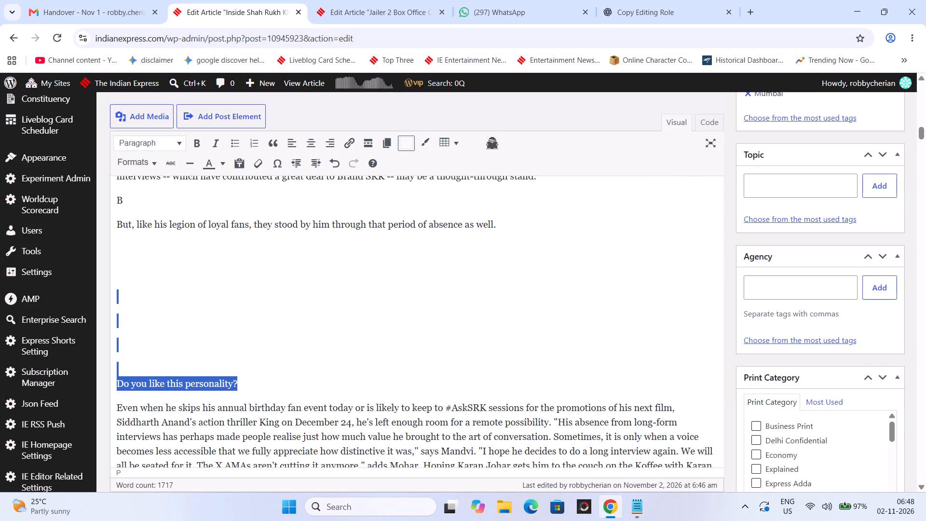
drag(418, 299, 560, 302)
scroll(429, 300, up, 2)
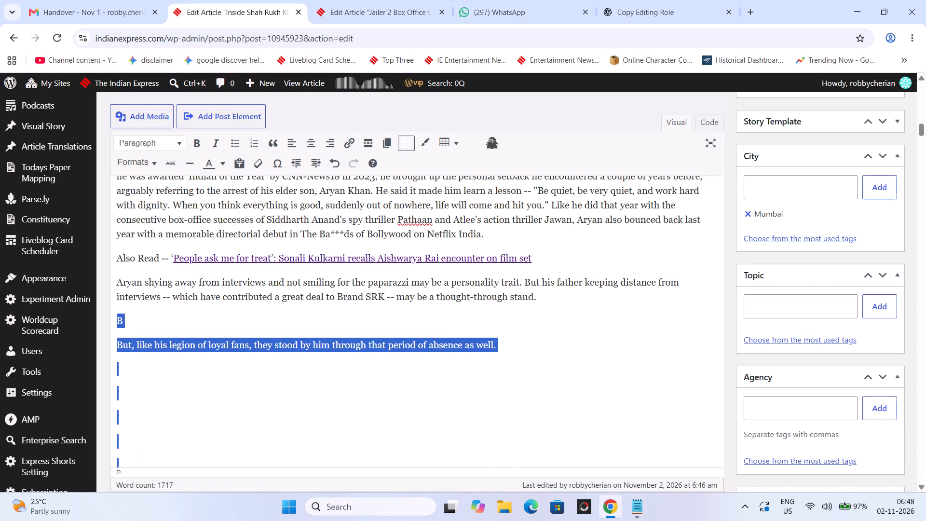
key(BackSpace)
key(space)
key(ctrl+v)
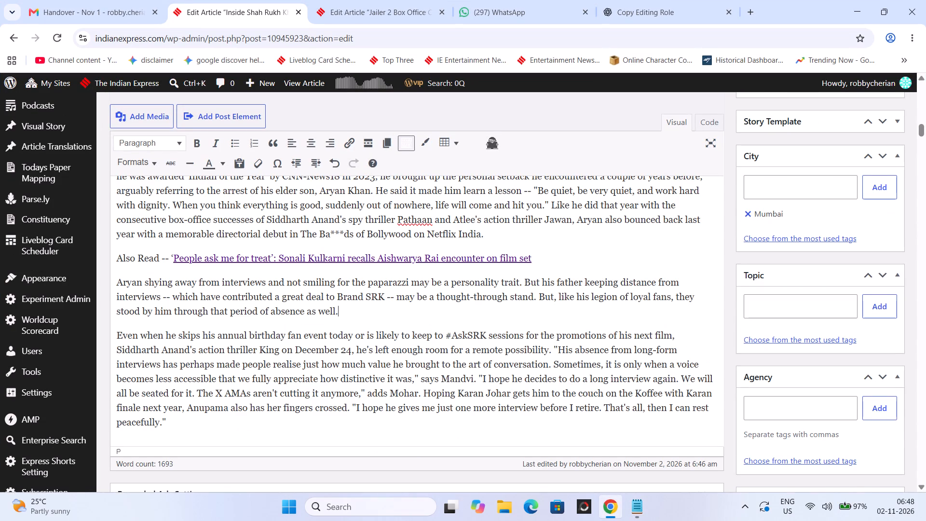
Join the paragraph starting "Even when he skips his annual birthday fan event" to the reworded sentence, with a space between them.
key(Delete)
key(space)
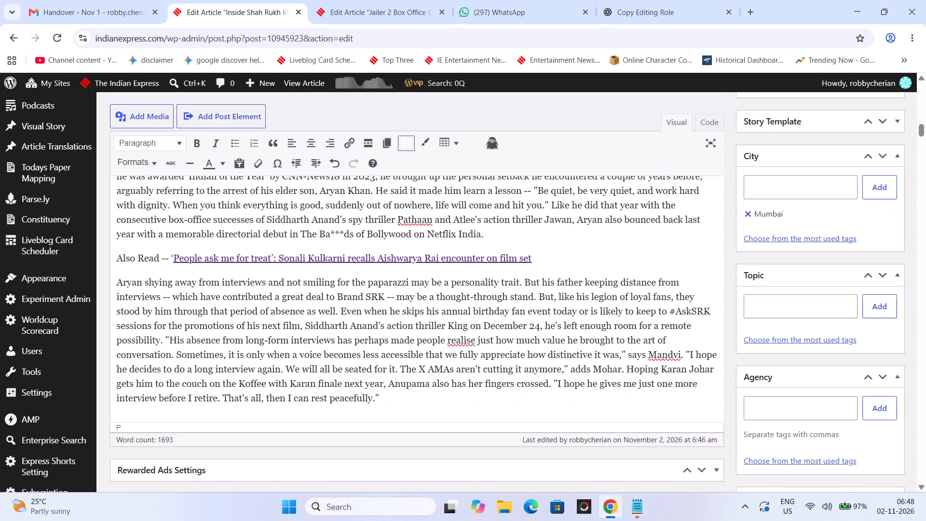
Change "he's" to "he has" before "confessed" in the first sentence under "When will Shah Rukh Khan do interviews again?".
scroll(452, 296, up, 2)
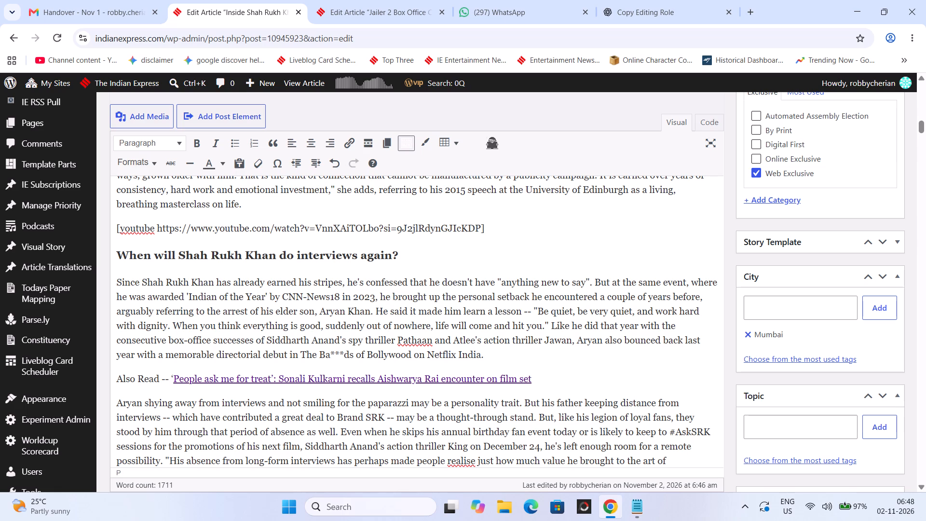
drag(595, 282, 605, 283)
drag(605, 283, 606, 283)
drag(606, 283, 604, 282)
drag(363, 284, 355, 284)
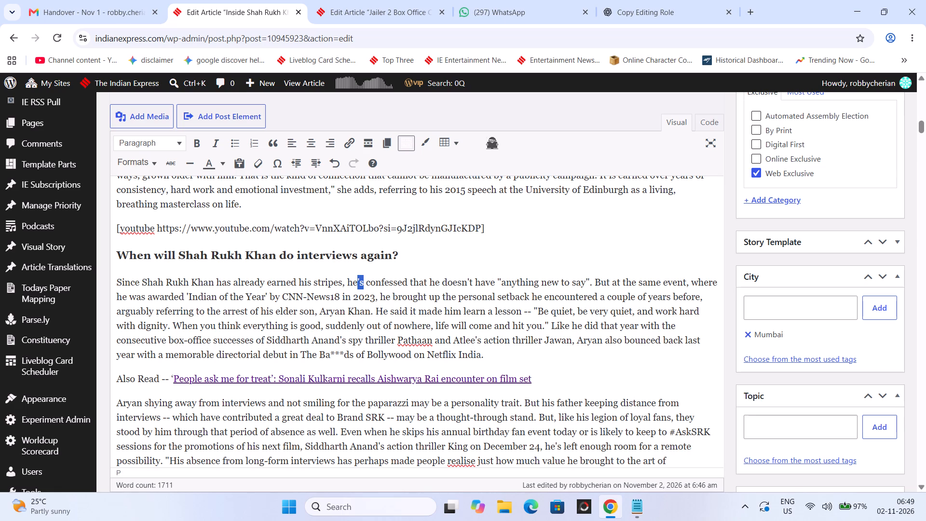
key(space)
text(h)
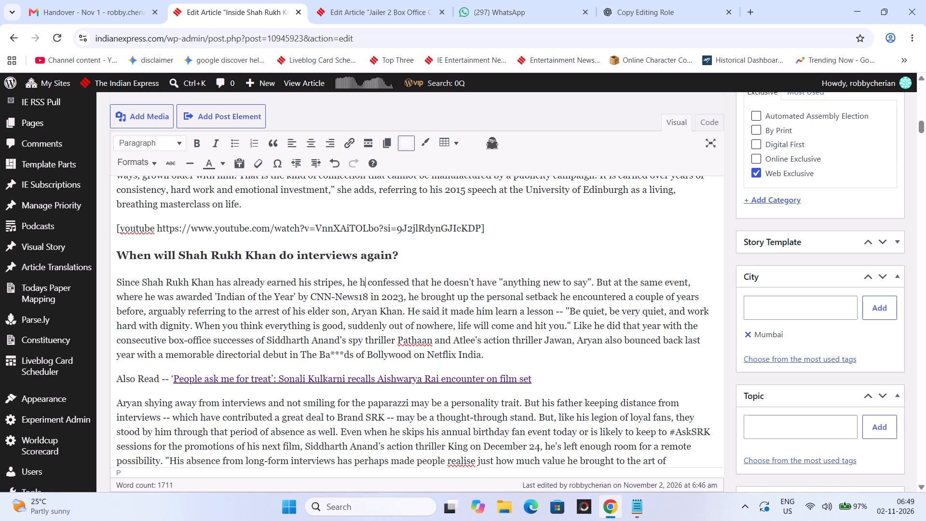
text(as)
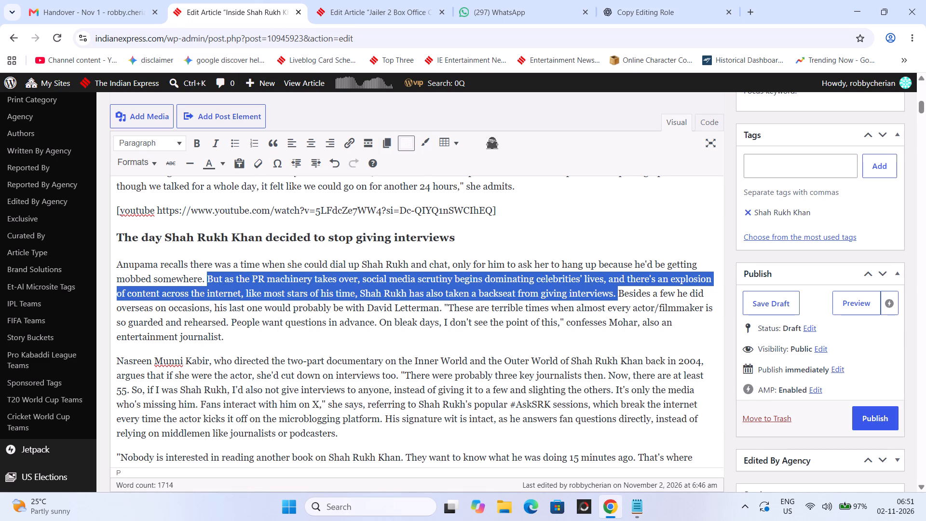
right_click(316, 282)
click(362, 100)
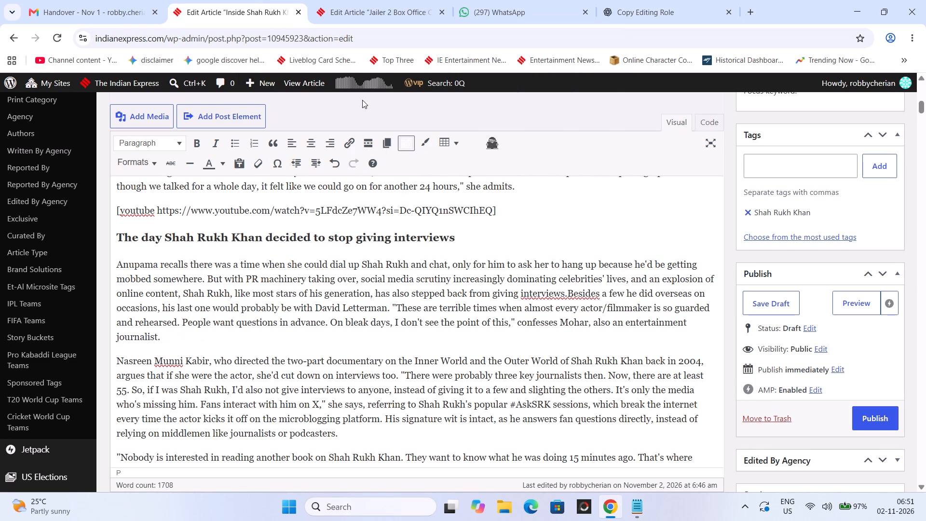
Add the missing space between "interviews." and "Besides" in the paragraph starting "Anupama recalls".
key(space)
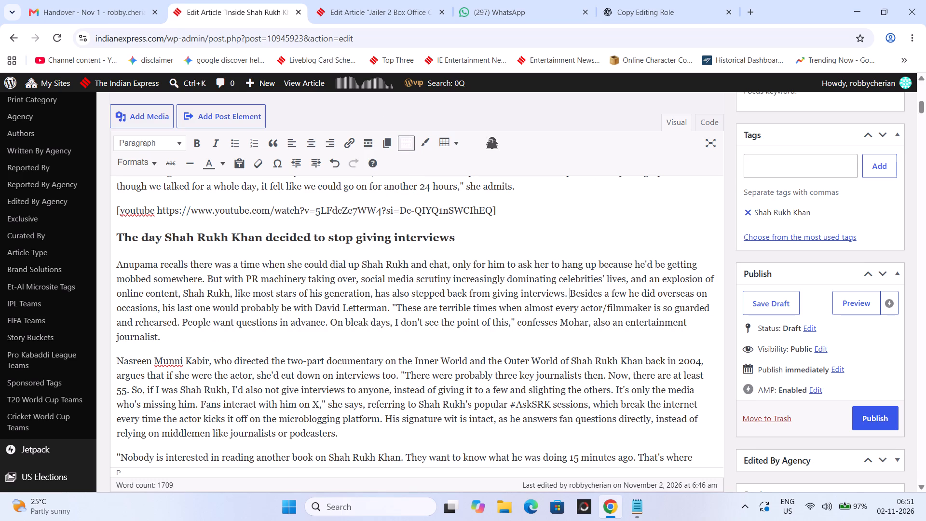
Reread the article's earlier sections, including "Inside Shah Rukh Khan's gift of gab", back up to the headline and permalink.
scroll(440, 270, up, 3)
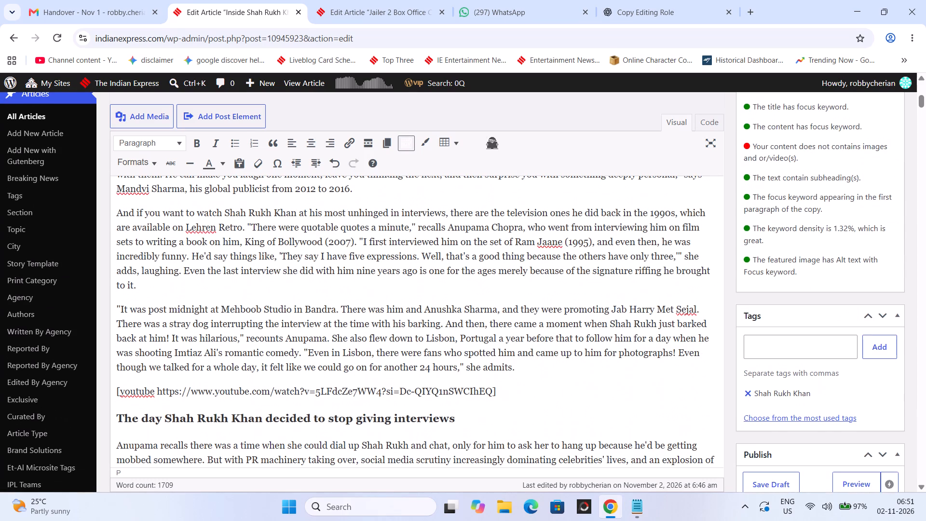
scroll(440, 268, up, 4)
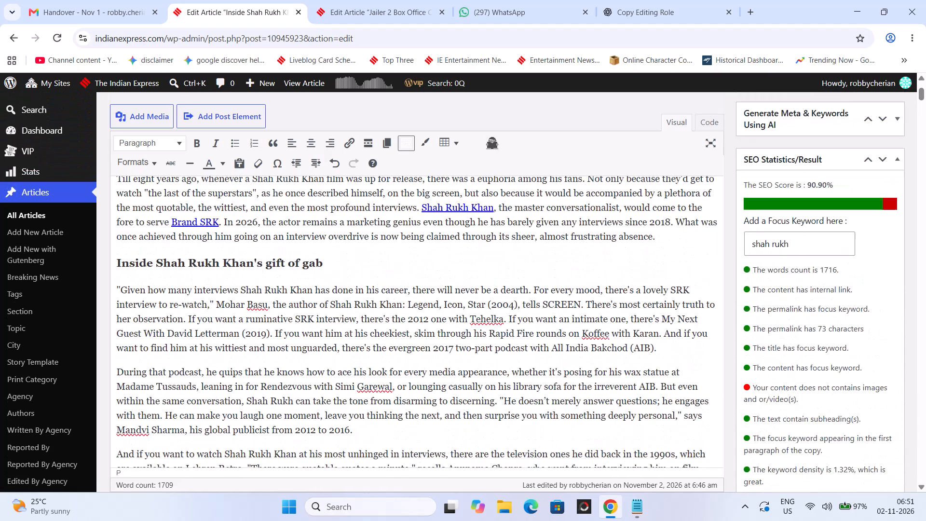
scroll(440, 268, down, 1)
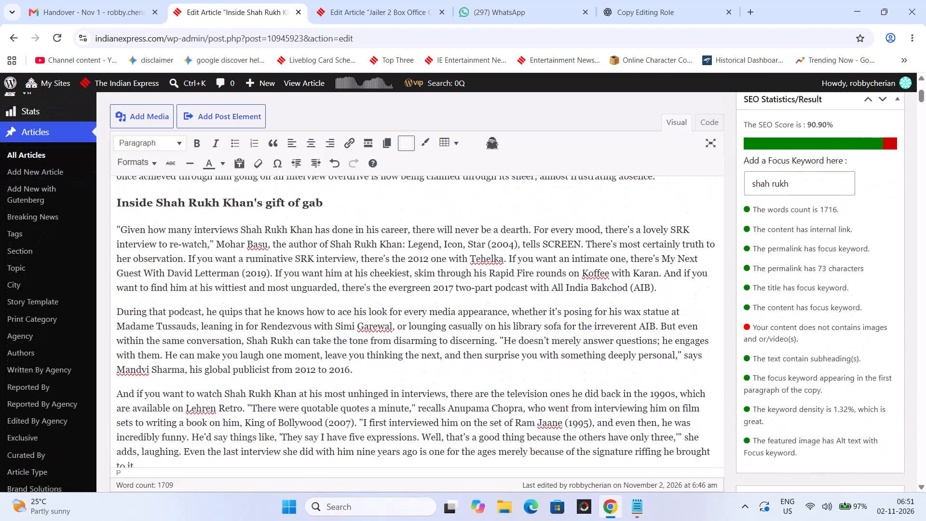
scroll(440, 268, down, 1)
scroll(440, 268, up, 3)
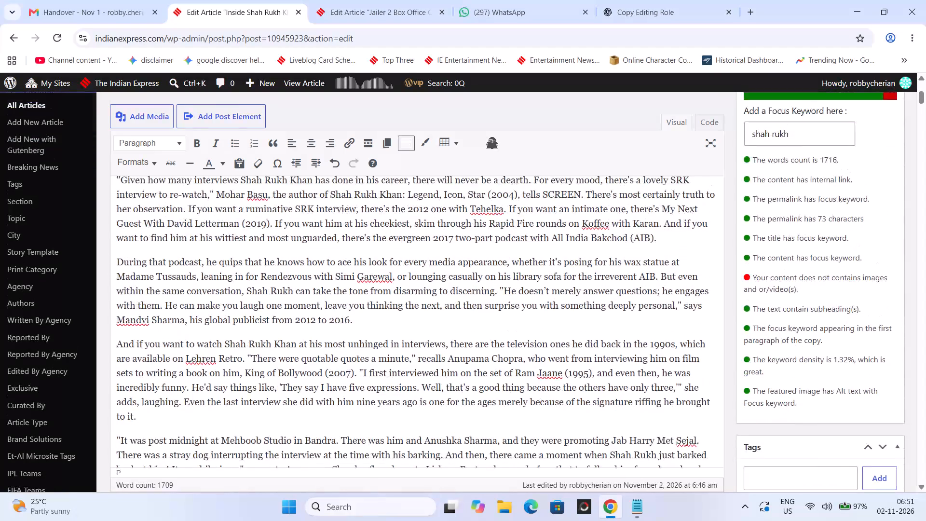
scroll(440, 268, up, 4)
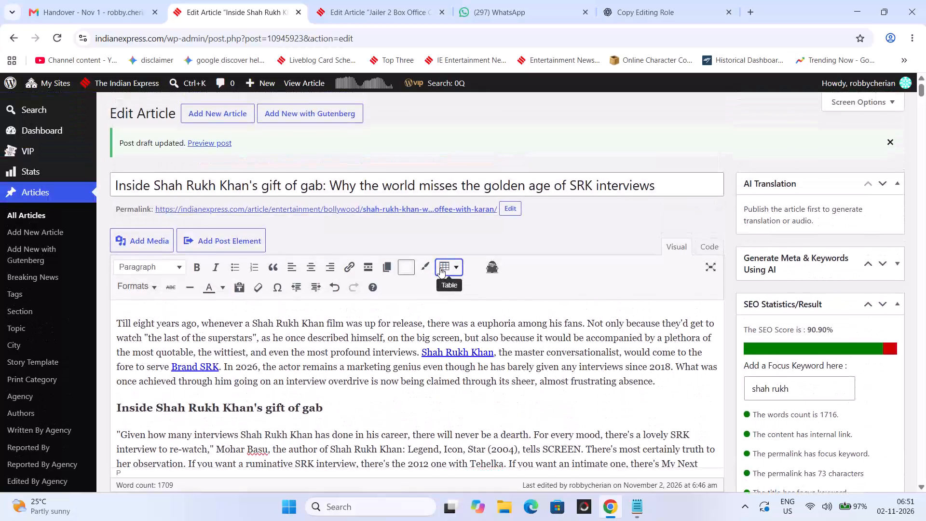
scroll(440, 268, down, 3)
scroll(440, 268, up, 4)
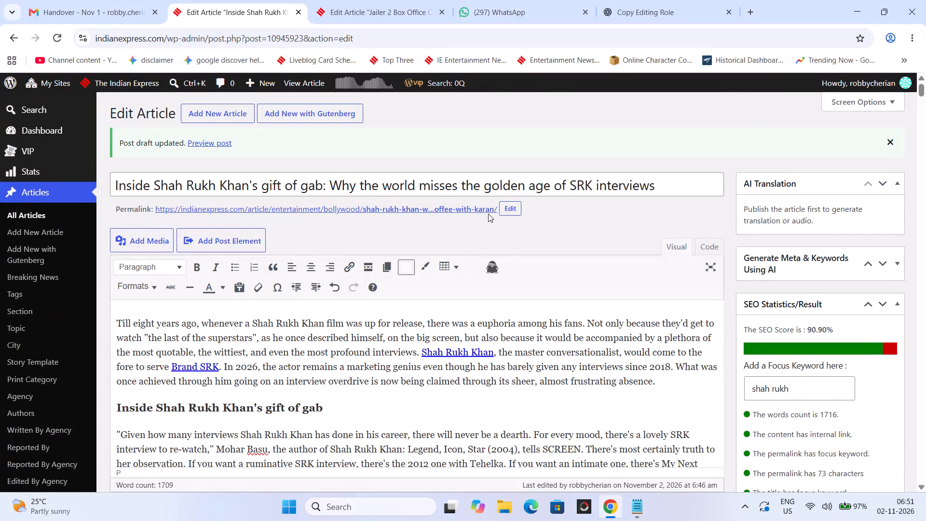
Open the article's permalink slug for editing and remove "-koffee-with-karan" from its end.
click(504, 208)
click(458, 208)
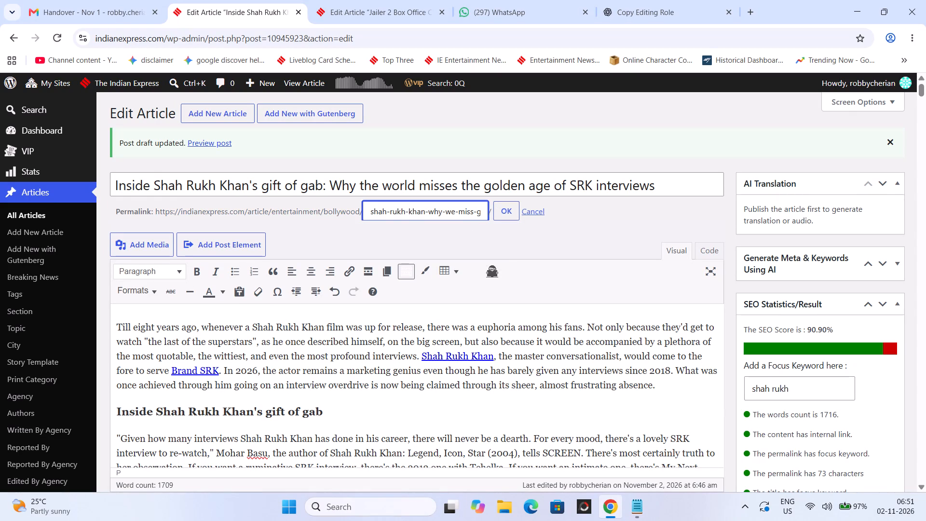
key(Right)
key(Right)
key(Right)
key(Right)
key(Right)
key(Right)
key(Right)
key(Right)
key(Right)
key(Right)
key(Right)
key(Right)
key(Right)
key(Right)
key(Right)
key(Right)
key(Right)
key(Right)
key(Right)
key(Right)
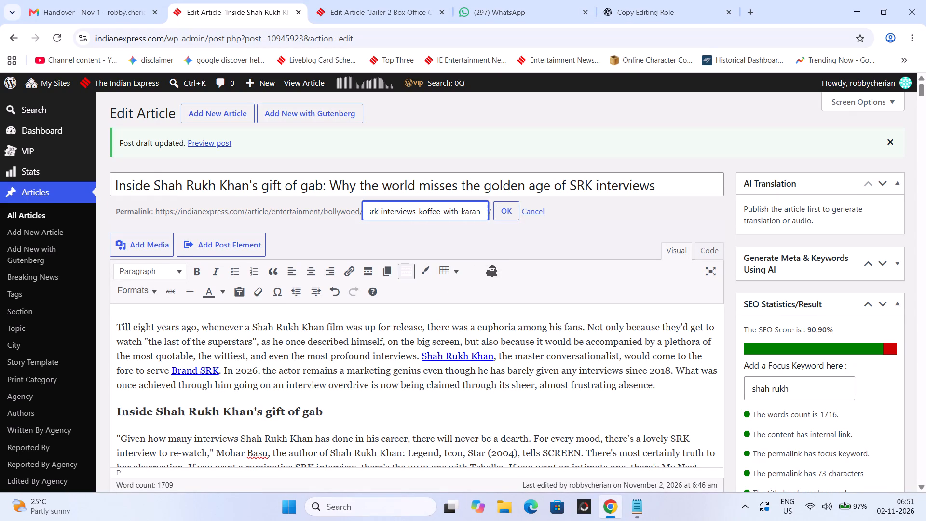
key(BackSpace)
key(BackSpace)
key(BackSpace)
key(BackSpace)
key(BackSpace)
key(BackSpace)
key(BackSpace)
key(BackSpace)
key(BackSpace)
key(BackSpace)
key(BackSpace)
key(BackSpace)
key(BackSpace)
key(BackSpace)
key(BackSpace)
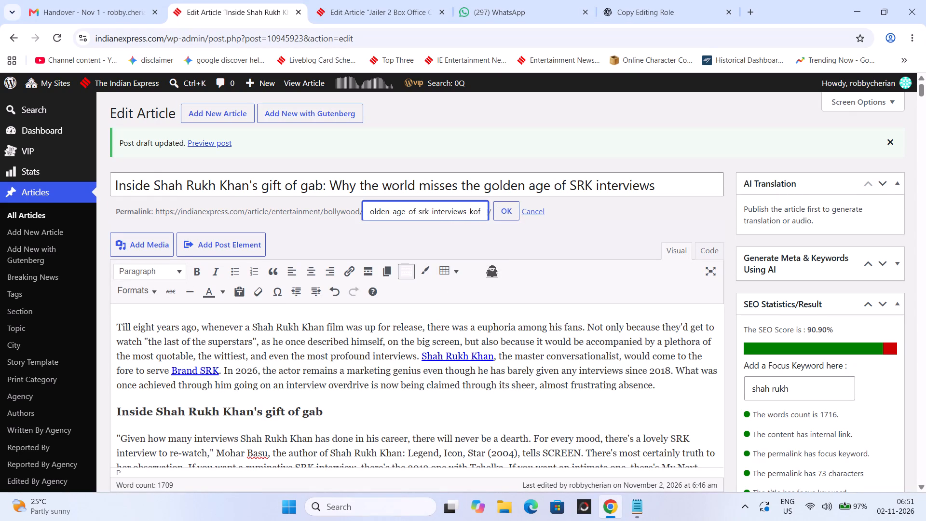
key(BackSpace)
key(BackSpace)
key(BackSpace)
Replace "srk" before "-interviews" in the permalink slug with "shah rukh khan".
key(Left)
key(Left)
key(Left)
key(Left)
key(Left)
key(Left)
key(Left)
key(Left)
key(Left)
key(Left)
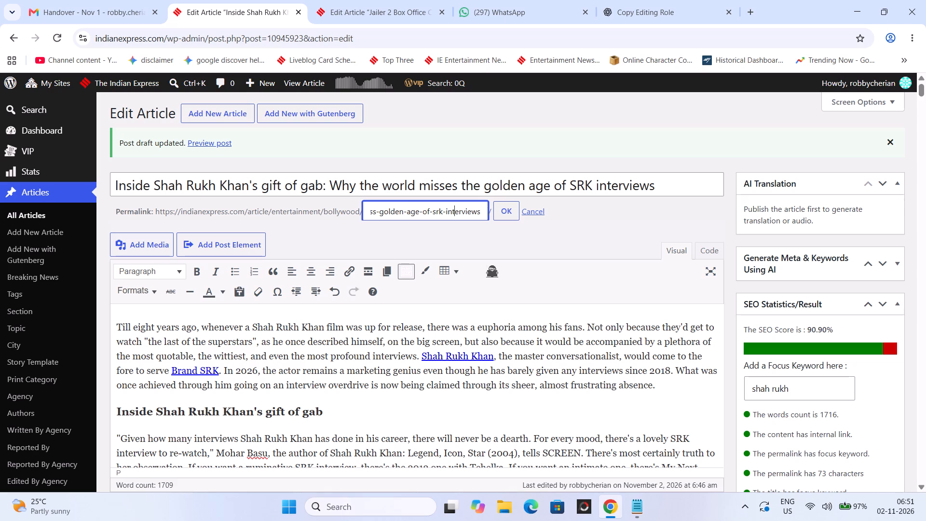
key(Left)
key(BackSpace)
key(BackSpace)
text(hah rukh khan)
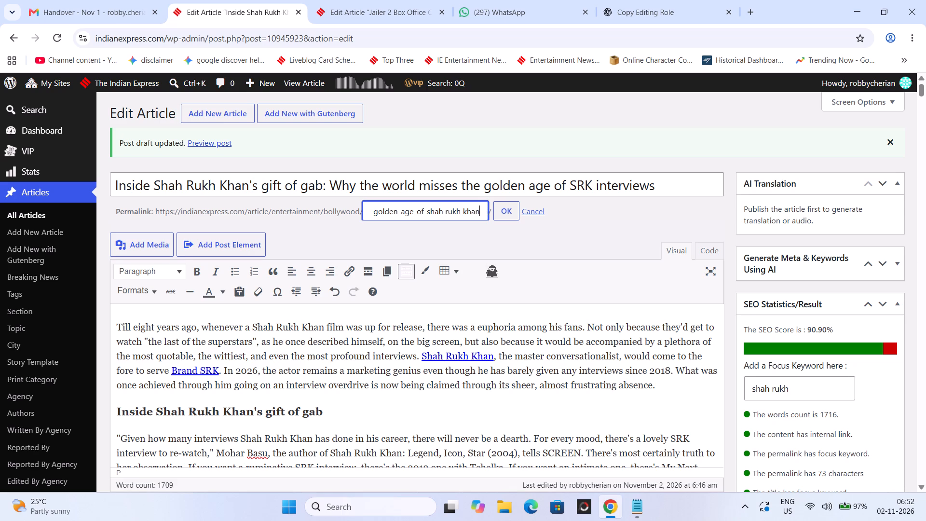
Remove "shah-rukh-khan-" from the beginning of the permalink slug so that it starts with "why-we-miss".
key(Up)
key(Right)
key(Right)
key(Right)
key(Right)
key(Right)
key(Right)
key(Right)
key(Right)
key(Right)
key(Right)
key(Right)
key(Right)
key(Right)
key(Right)
key(Right)
key(Right)
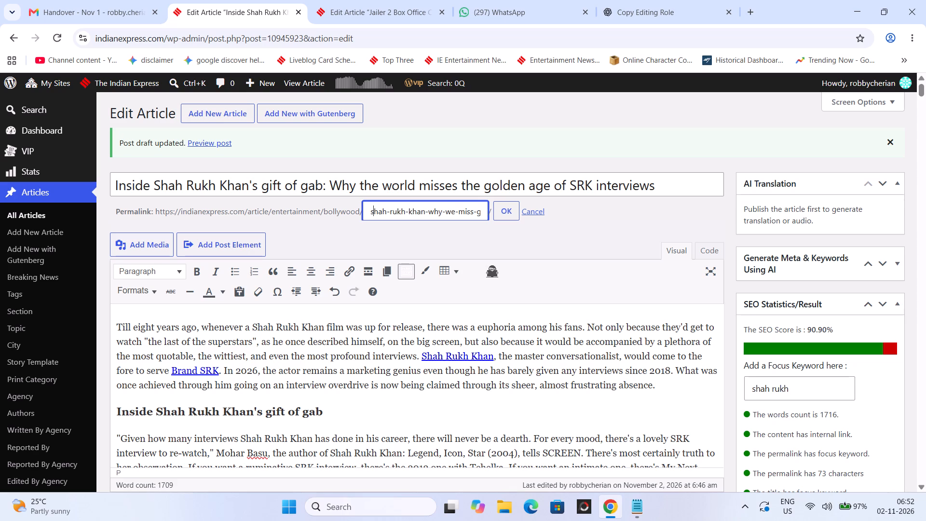
key(Left)
key(BackSpace)
key(BackSpace)
key(BackSpace)
key(BackSpace)
key(BackSpace)
key(BackSpace)
key(BackSpace)
key(BackSpace)
key(BackSpace)
key(BackSpace)
key(BackSpace)
key(BackSpace)
key(BackSpace)
key(BackSpace)
key(BackSpace)
key(BackSpace)
key(BackSpace)
key(BackSpace)
key(BackSpace)
key(BackSpace)
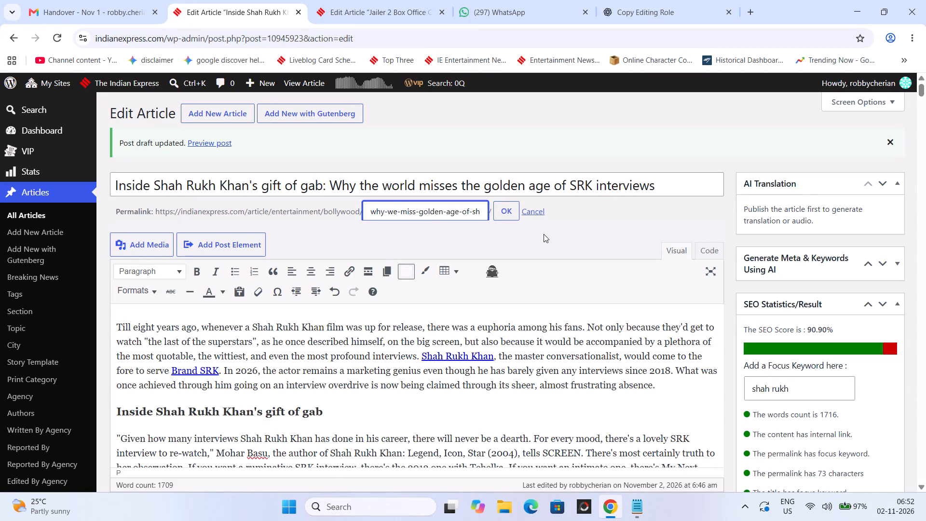
Insert "the" before "golden-age" in the permalink slug and apply the edited permalink.
click(544, 234)
click(457, 212)
click(419, 212)
text(the)
key(space)
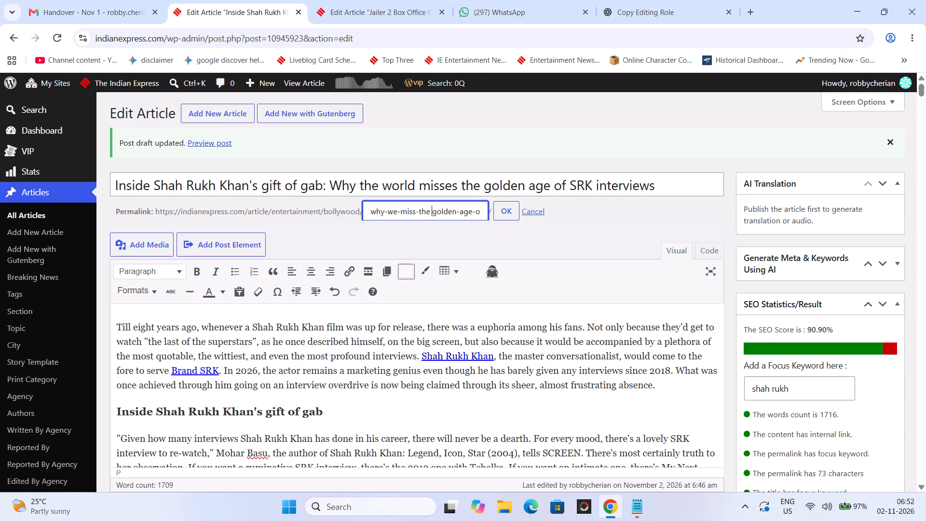
click(498, 218)
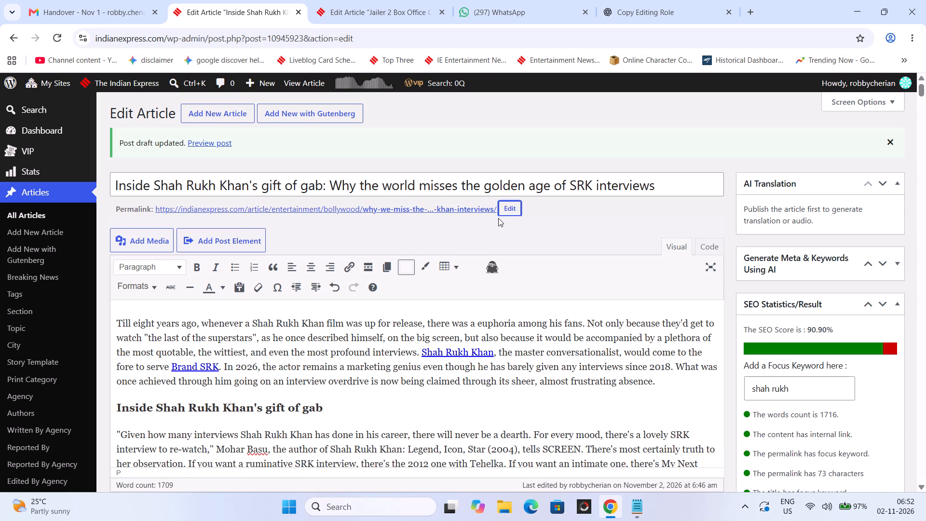
Change the SEO focus keyword to "Shah Rukh Khan".
scroll(498, 218, down, 4)
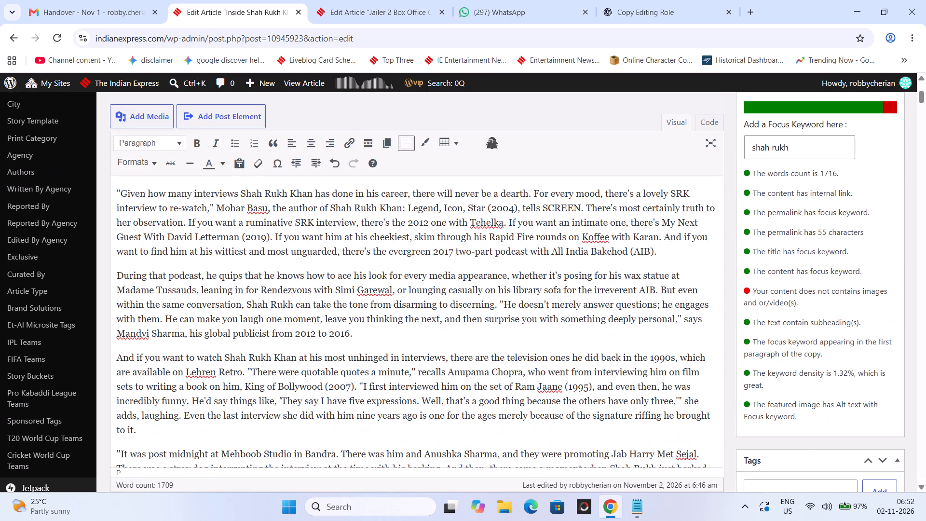
click(807, 153)
key(space)
text(khan)
click(810, 182)
Change the double quotation marks around "master conversationalist" in the article's excerpt to single ones.
scroll(807, 191, down, 4)
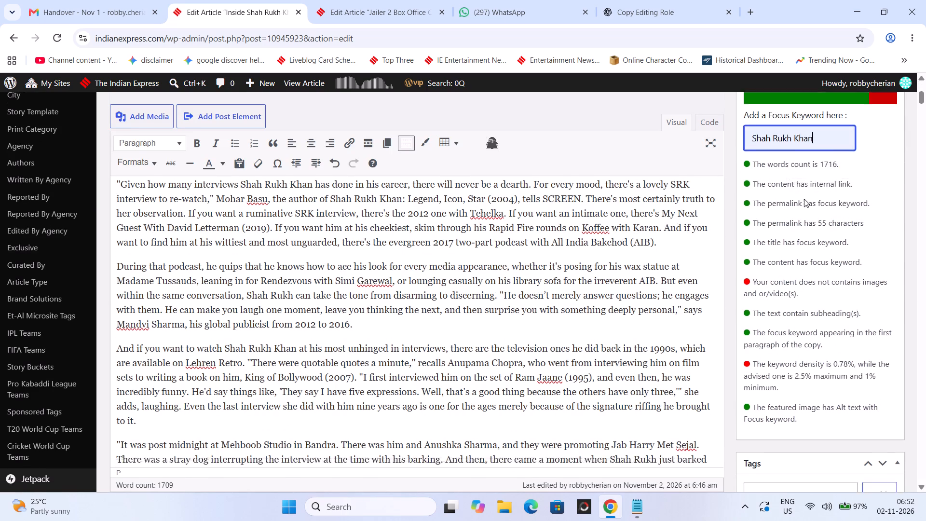
scroll(804, 199, down, 6)
scroll(804, 202, up, 4)
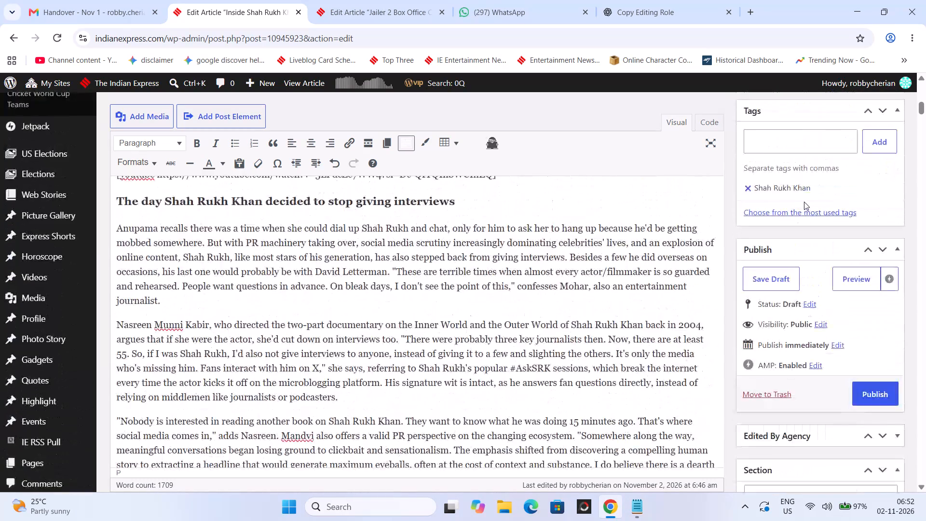
scroll(617, 200, down, 18)
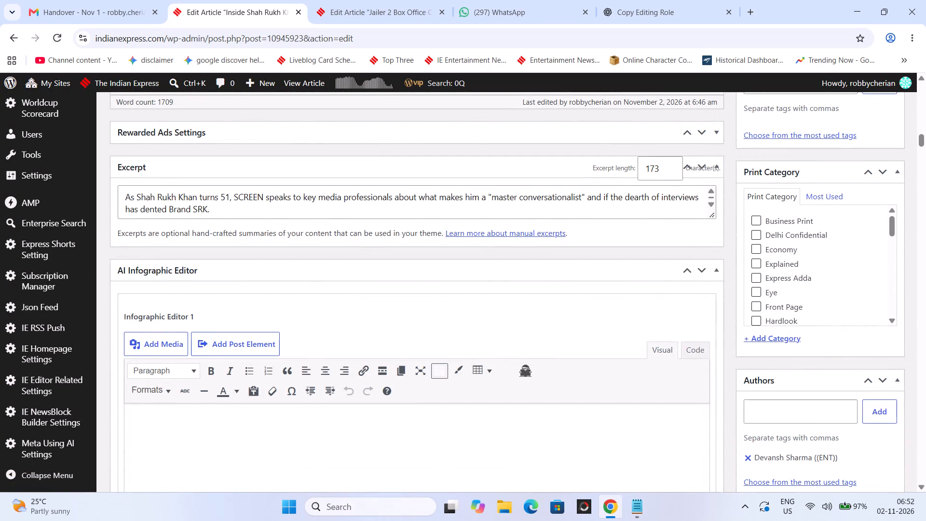
drag(493, 201, 489, 199)
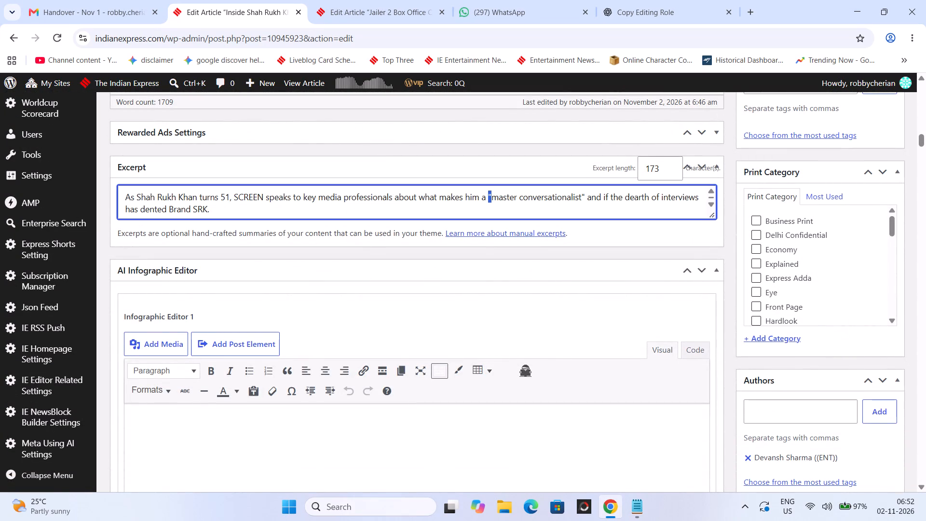
drag(489, 199, 489, 199)
key(apostrophe)
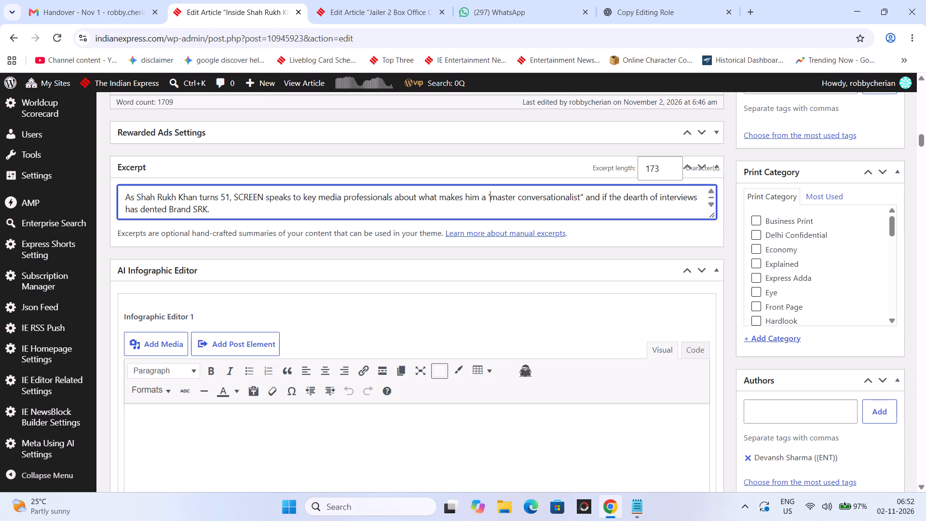
key(Right)
key(Right)
key(Right)
key(Right)
key(Right)
key(Right)
key(Right)
key(Right)
key(Right)
key(Right)
key(Right)
key(Right)
key(Right)
key(Right)
key(Right)
key(Right)
key(Right)
key(Right)
key(Right)
key(Right)
key(Left)
key(BackSpace)
key(apostrophe)
Replace "anupama chopra" with "shah rukh" in the article's SEO keywords.
scroll(487, 225, down, 8)
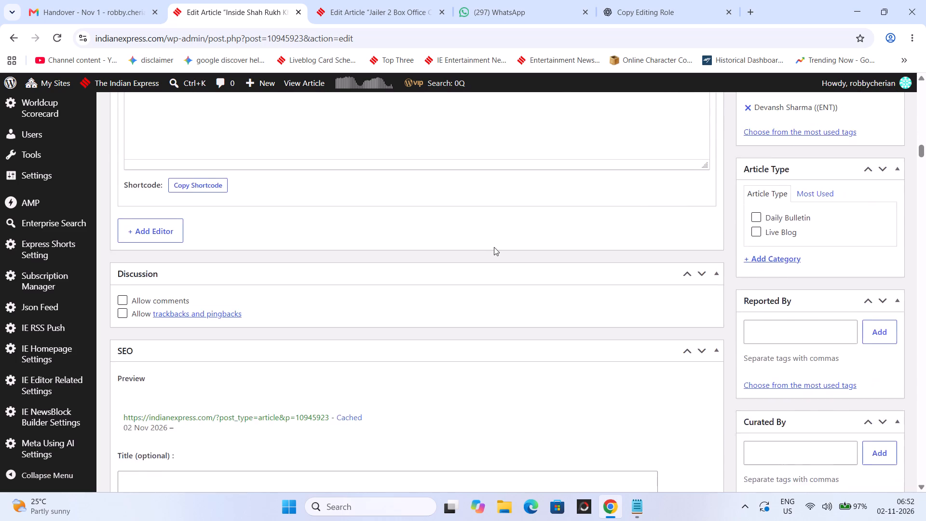
scroll(494, 247, down, 3)
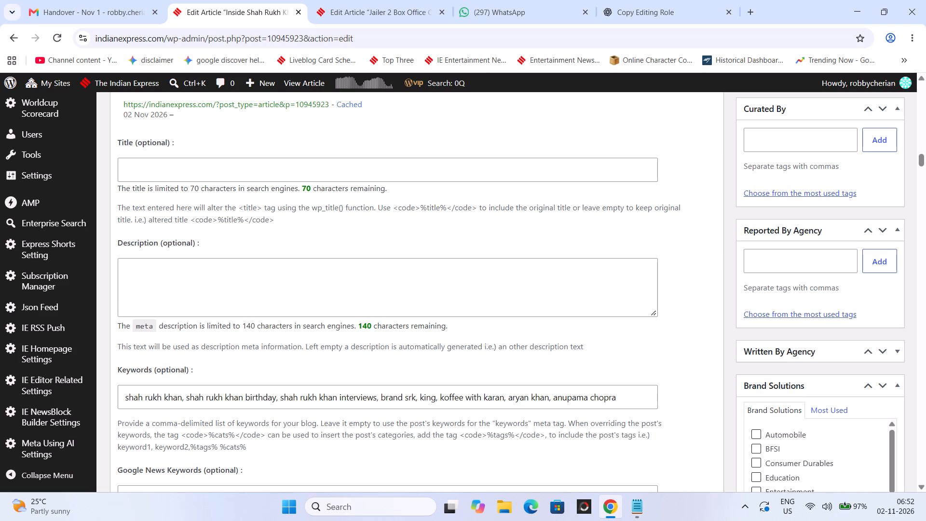
drag(635, 399, 553, 401)
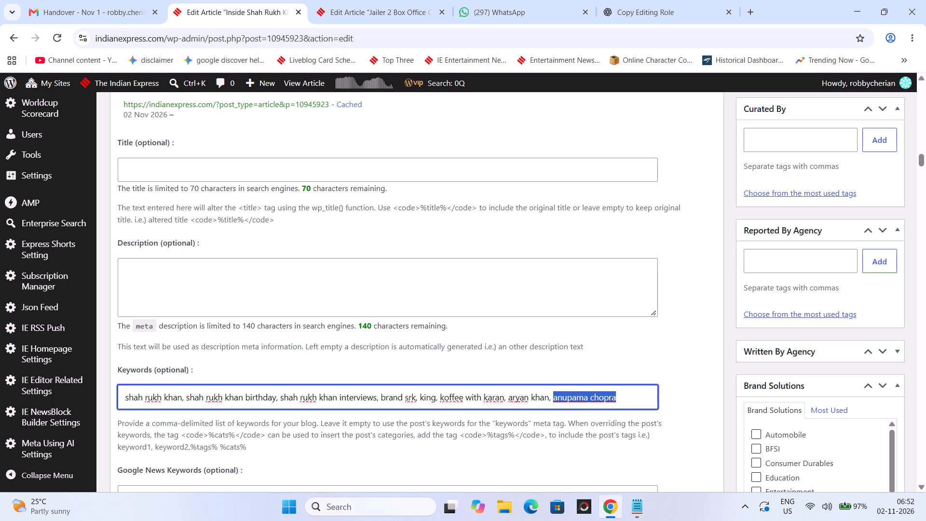
key(s)
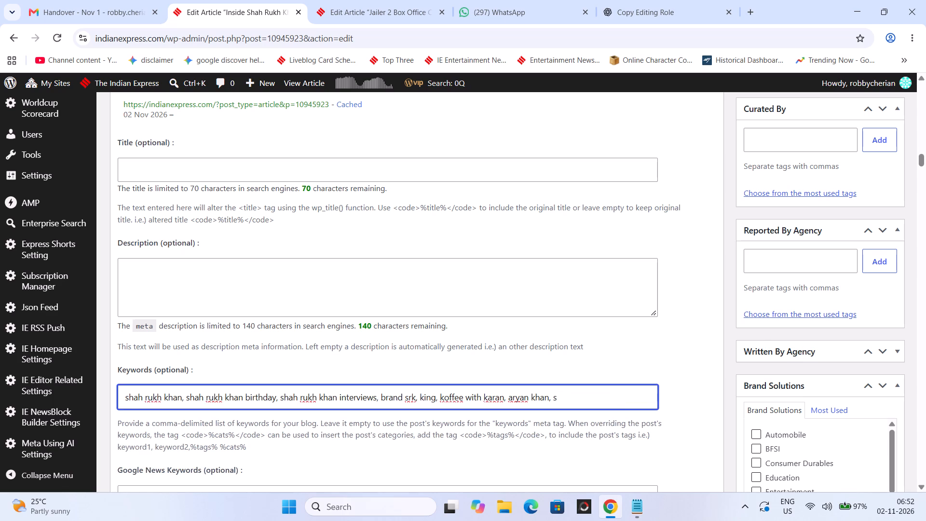
text(hah rukh)
Replace the Google News keywords with a copy of the full SEO keywords list.
key(ctrl+a)
key(ctrl+c)
key(Tab)
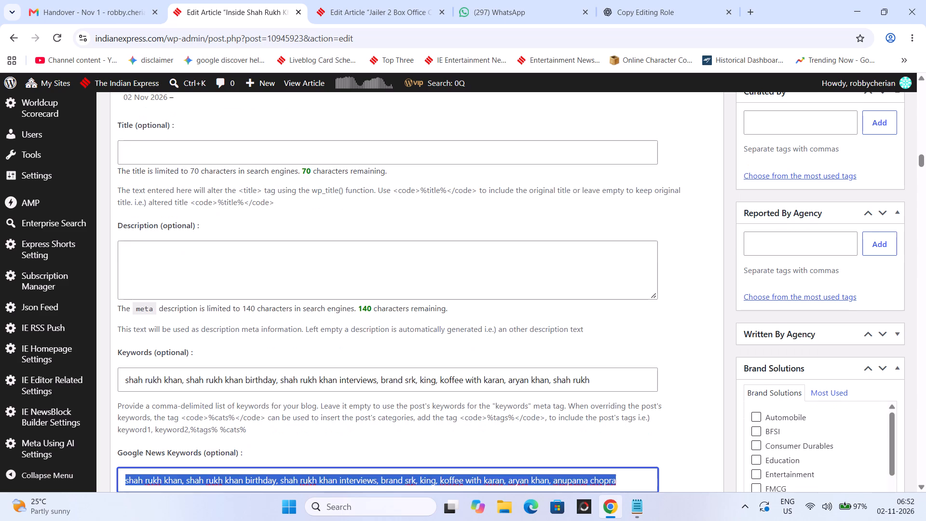
key(ctrl+v)
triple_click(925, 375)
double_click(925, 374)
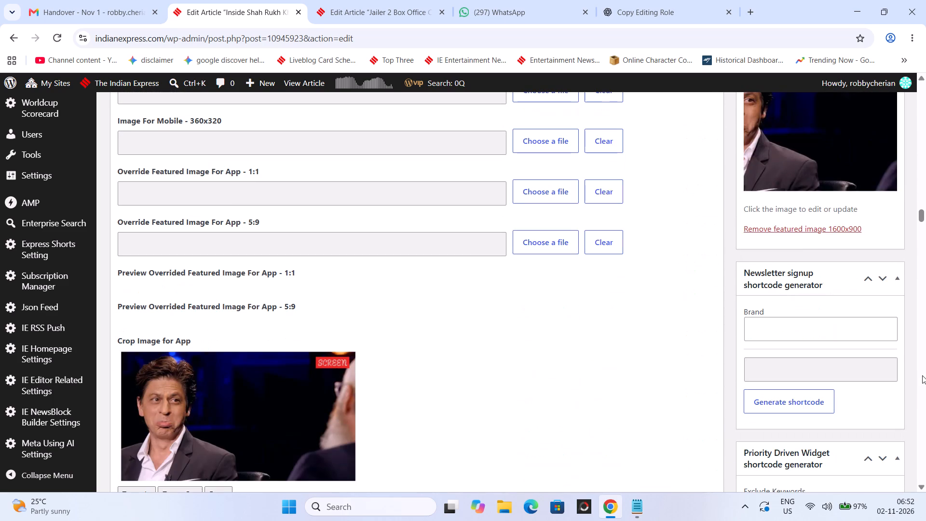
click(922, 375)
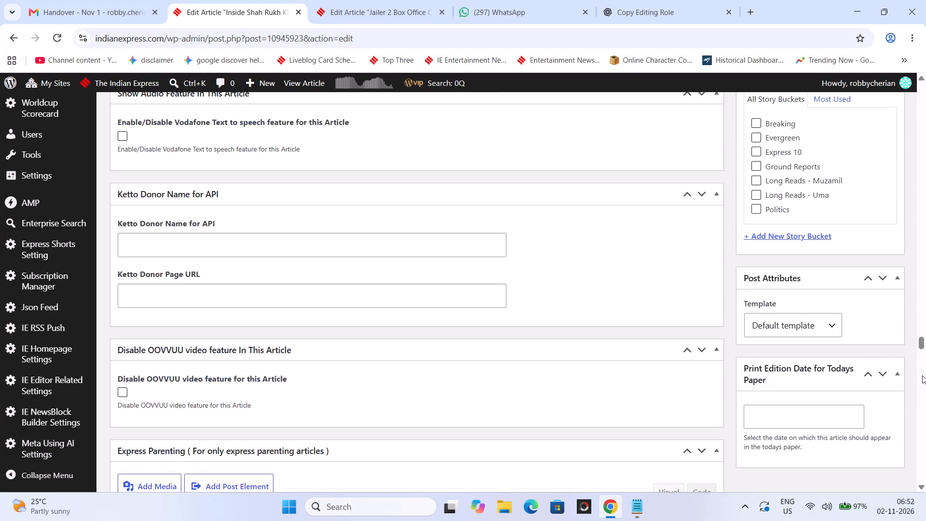
Delete all the text from the article's alternate excerpt near the end of the edit page.
click(922, 375)
drag(922, 375, 925, 513)
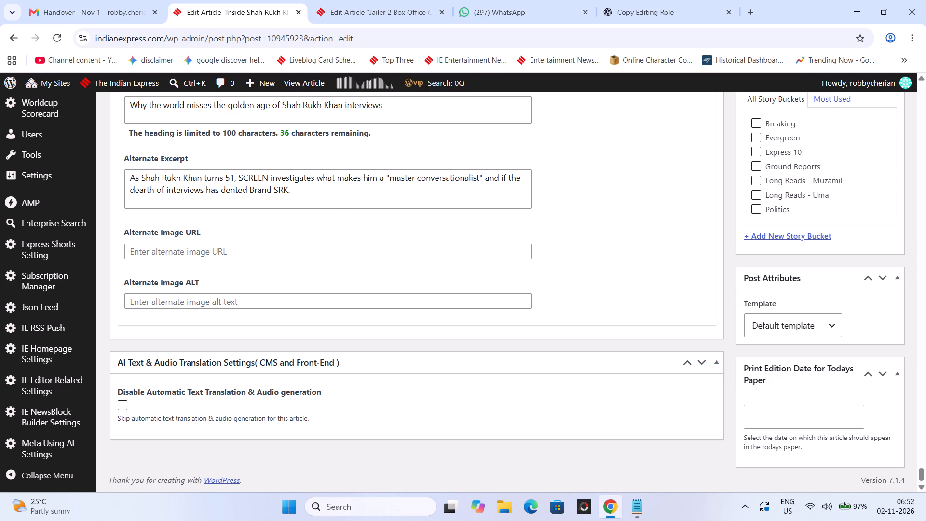
triple_click(329, 205)
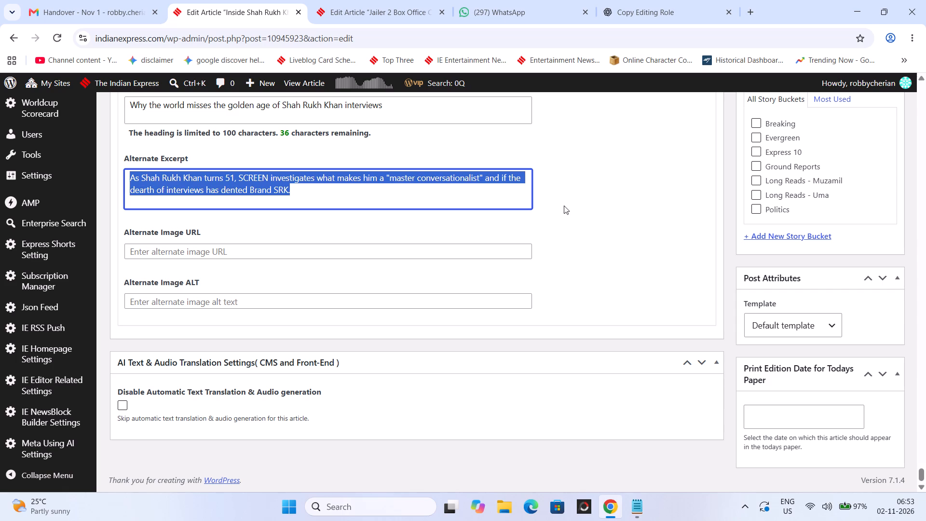
key(BackSpace)
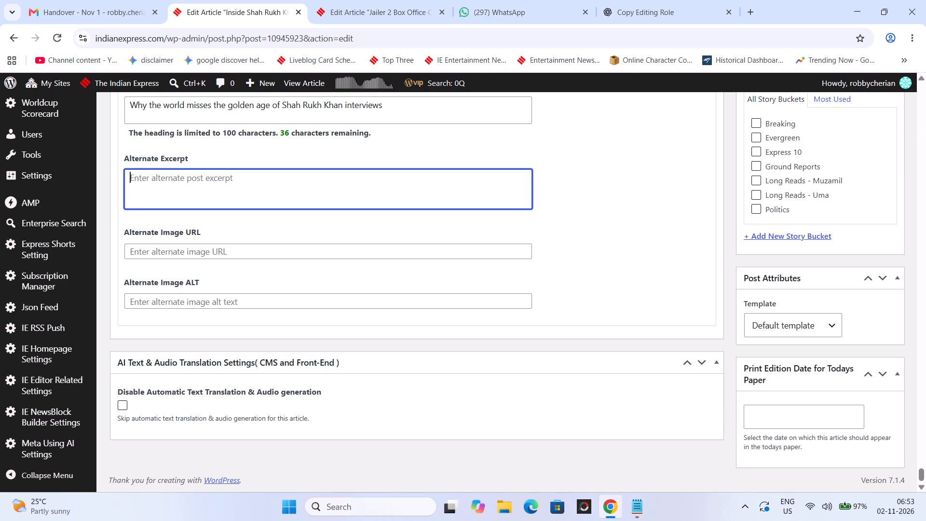
Save the Shah Rukh Khan interviews article as a draft.
click(922, 122)
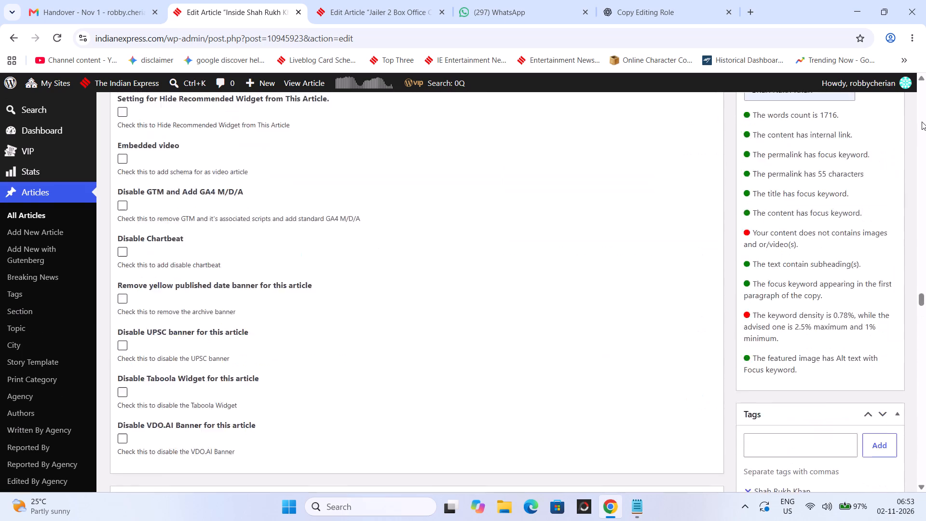
double_click(925, 331)
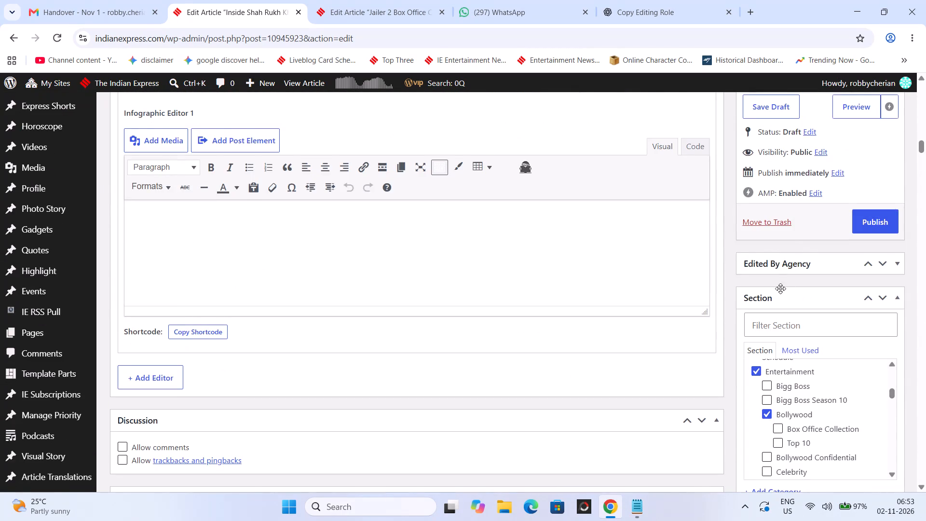
scroll(780, 288, up, 2)
click(778, 231)
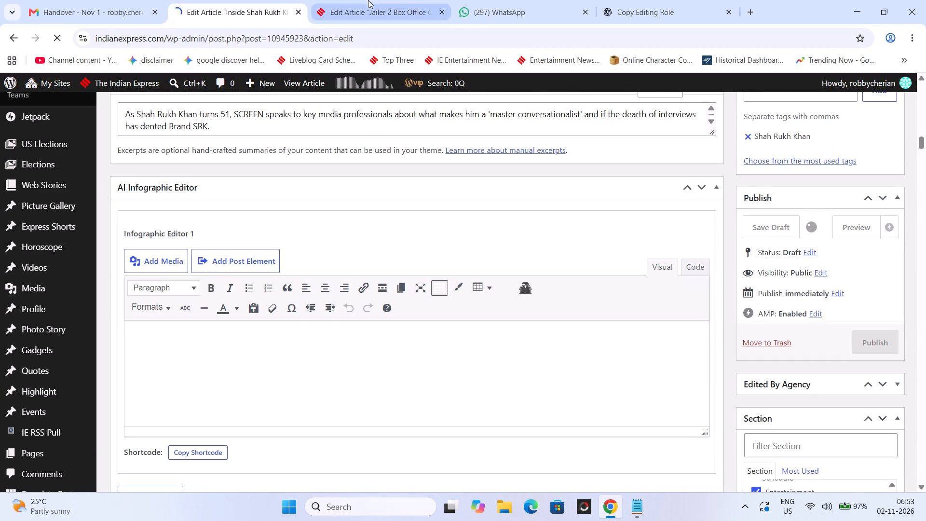
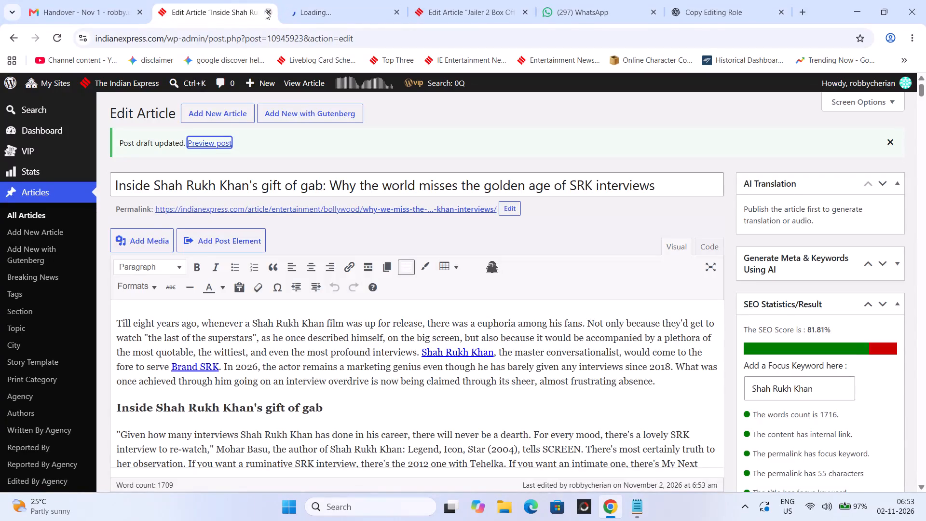
From the Nov 1 handover email, open the "I want to be a star" and Sakthi articles for editing, and bring up the former.
click(125, 0)
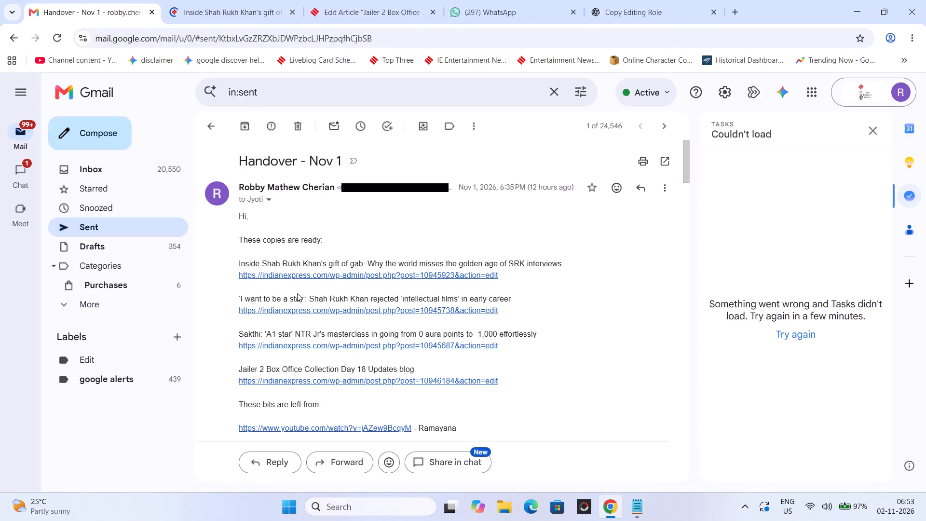
click(297, 302)
click(296, 309)
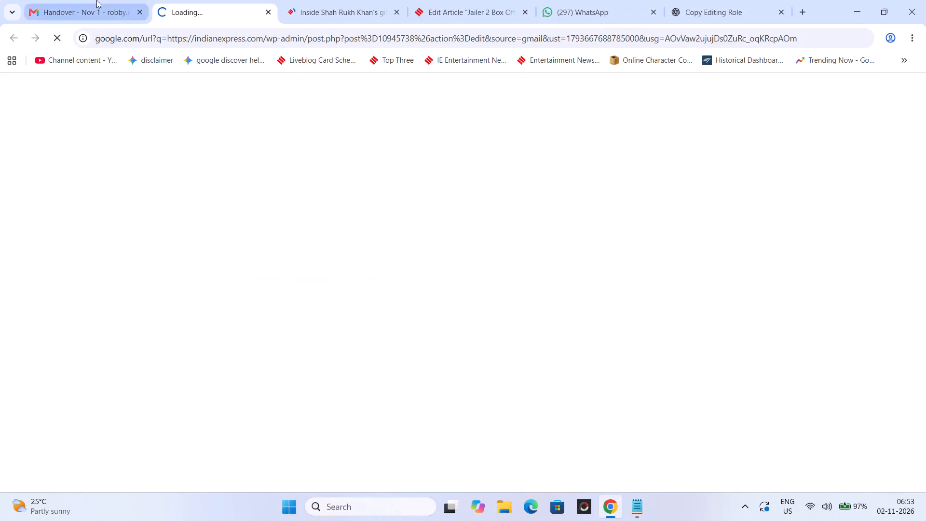
click(91, 0)
click(389, 348)
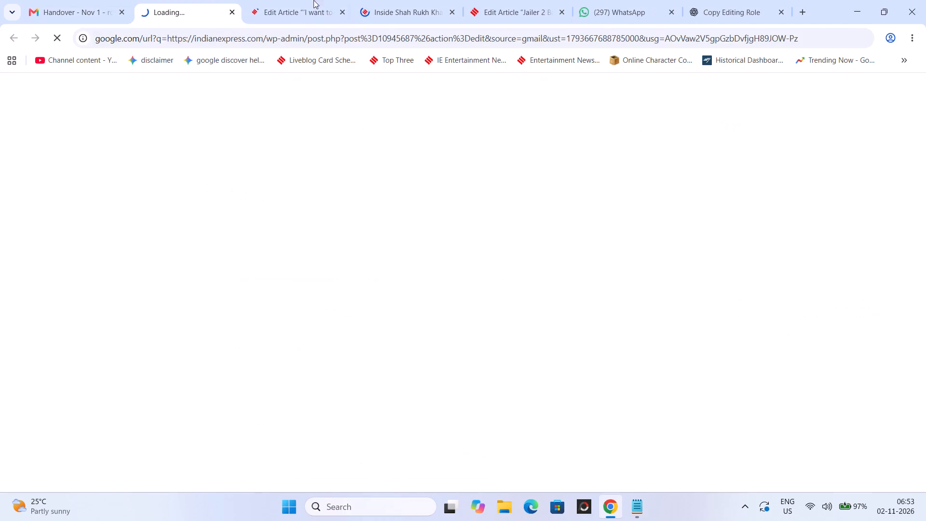
click(303, 0)
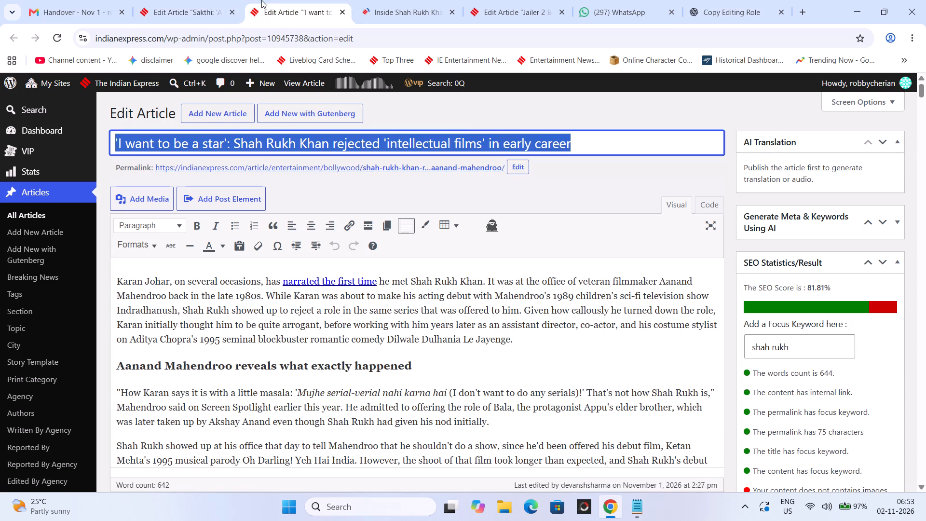
key(ctrl+v)
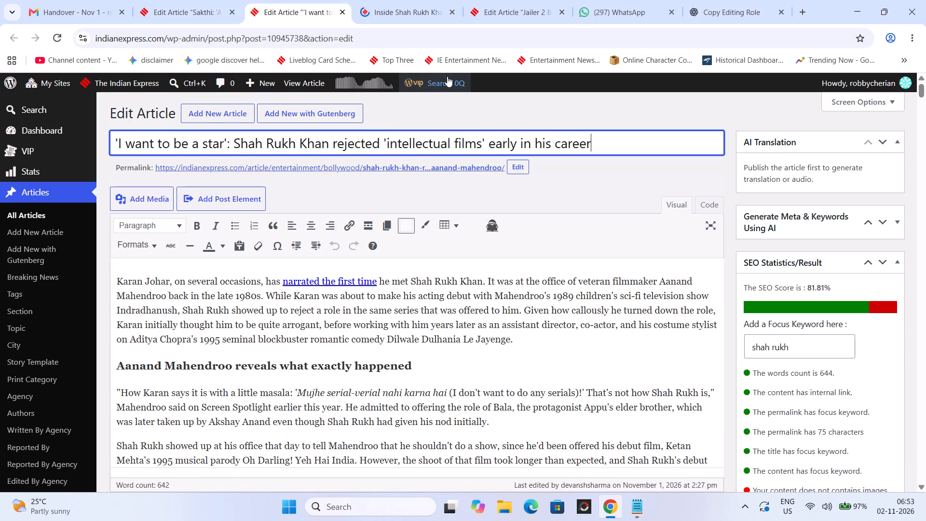
Set the permalink slug from the headline text "Shah Rukh Khan rejected 'intellectual films' early in his career".
drag(632, 143, 272, 141)
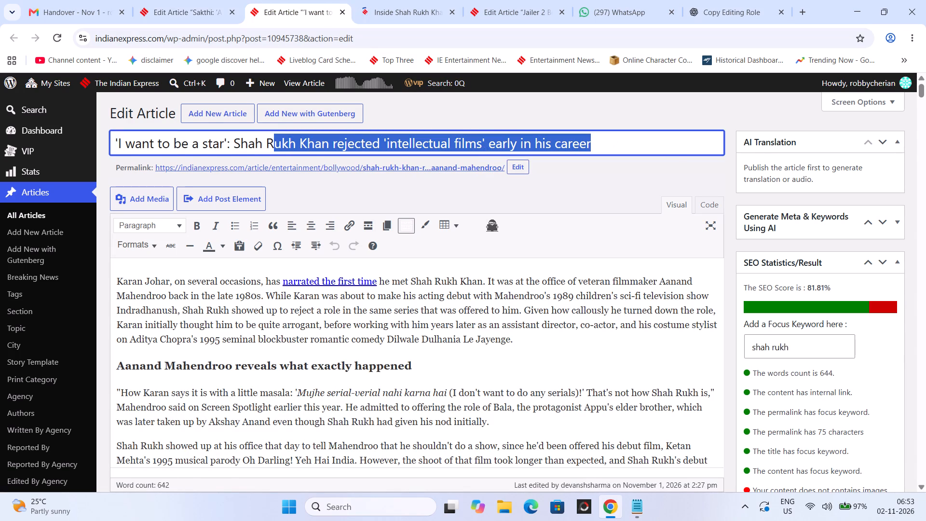
drag(272, 141, 235, 142)
key(ctrl+c)
click(523, 166)
triple_click(449, 167)
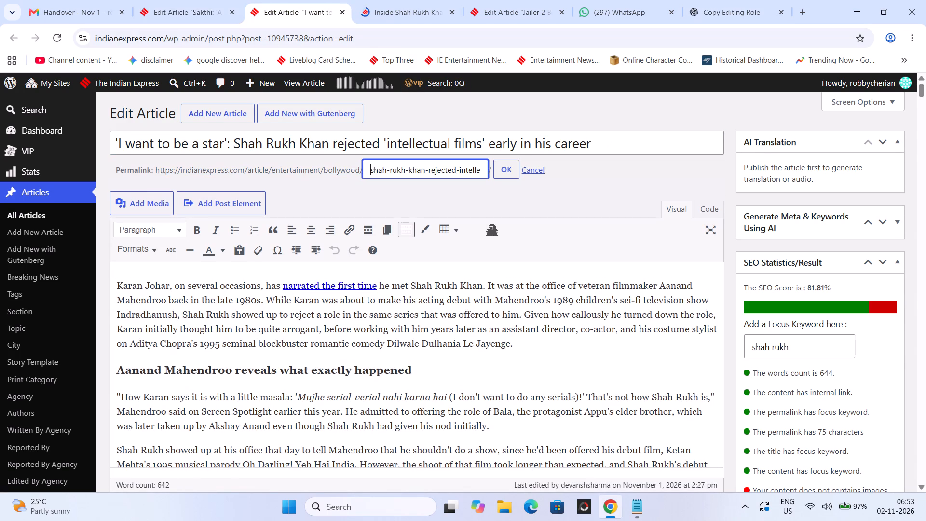
key(ctrl+v)
click(517, 164)
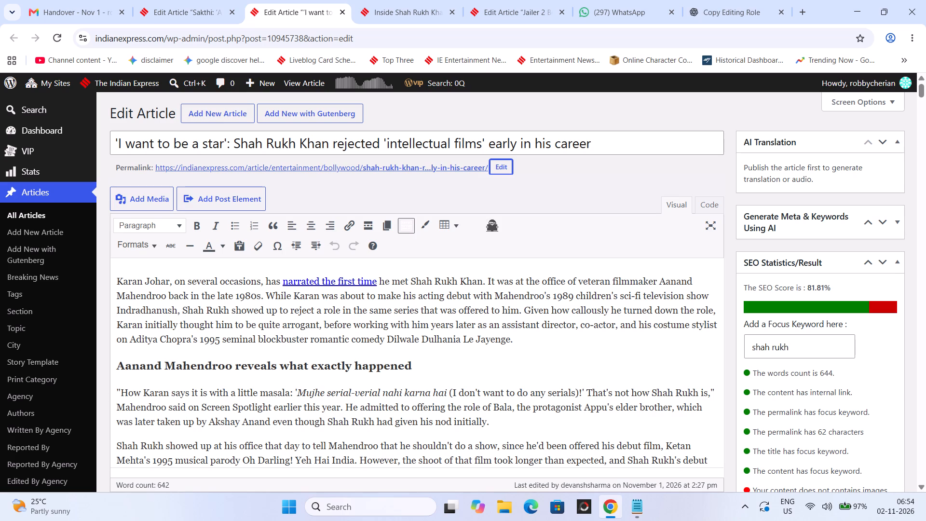
Delete ", on several occasions," after "Karan Johar" in the article's opening sentence.
drag(170, 283, 263, 283)
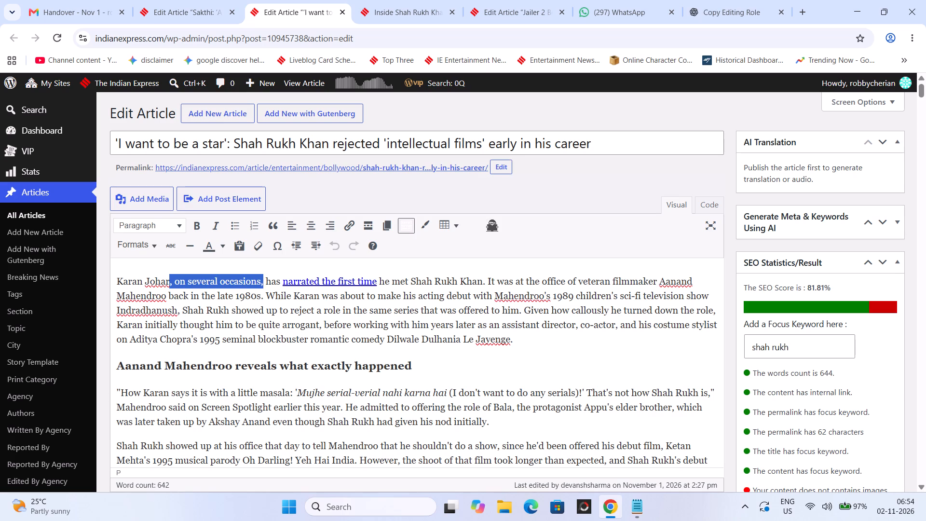
drag(263, 283, 265, 283)
key(space)
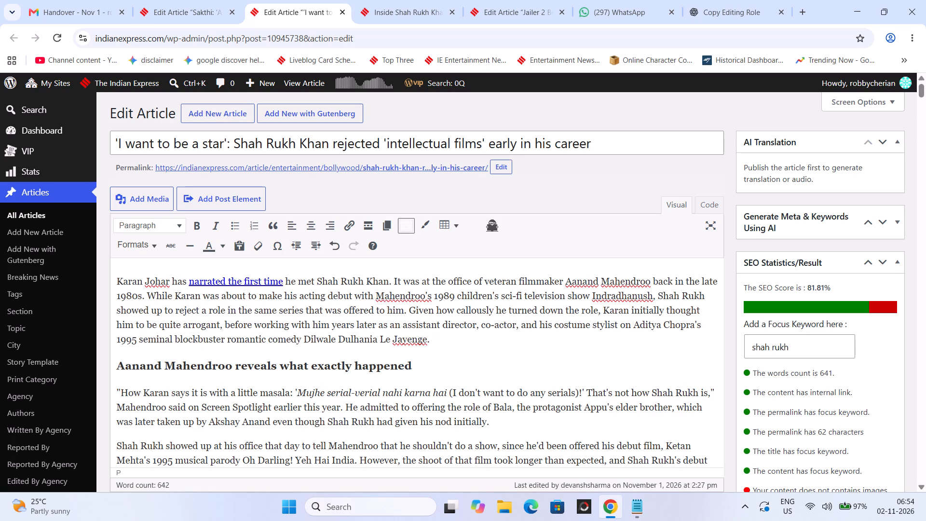
Replace "narrated" with "often spoken about" in the opening sentence, keeping the link on "the first time".
key(Right)
key(Right)
key(Right)
key(space)
text(often spoken abp)
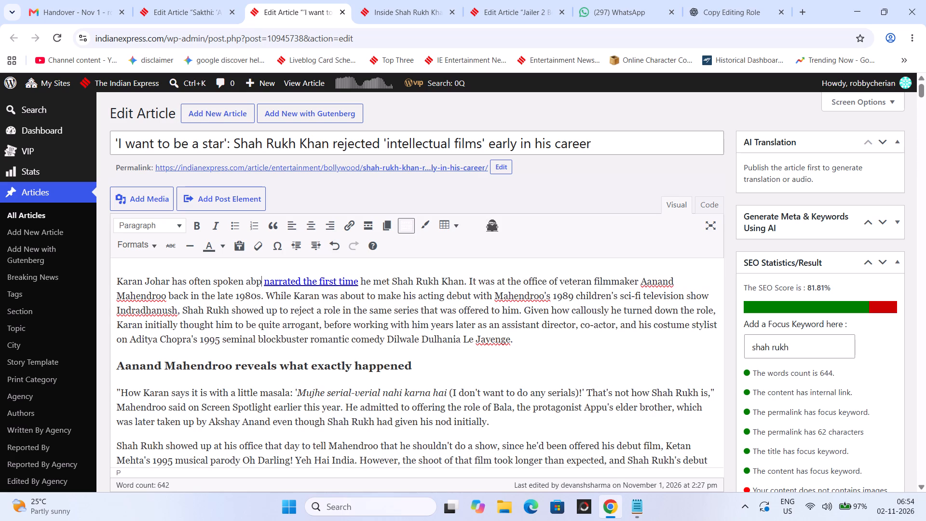
key(BackSpace)
text(out)
key(space)
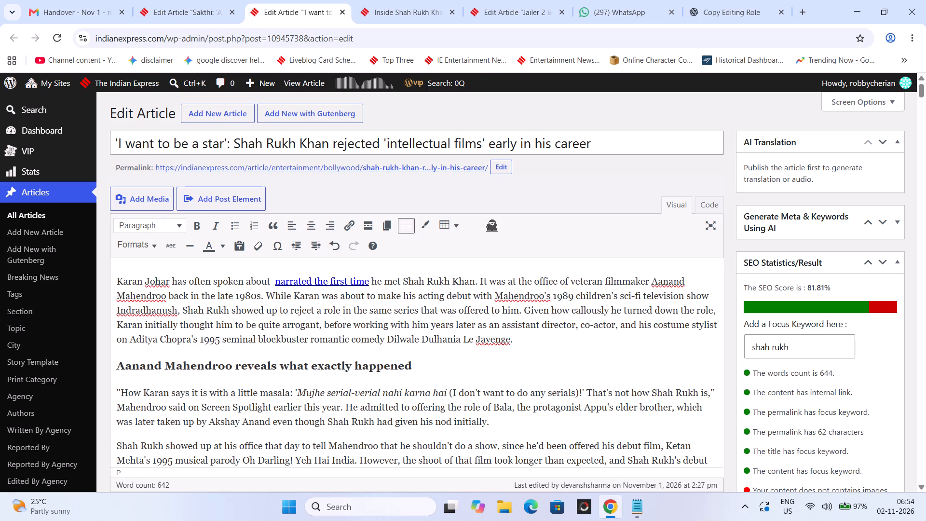
key(Delete)
key(Delete)
key(Delete)
key(Delete)
key(Delete)
key(Delete)
key(Delete)
key(Delete)
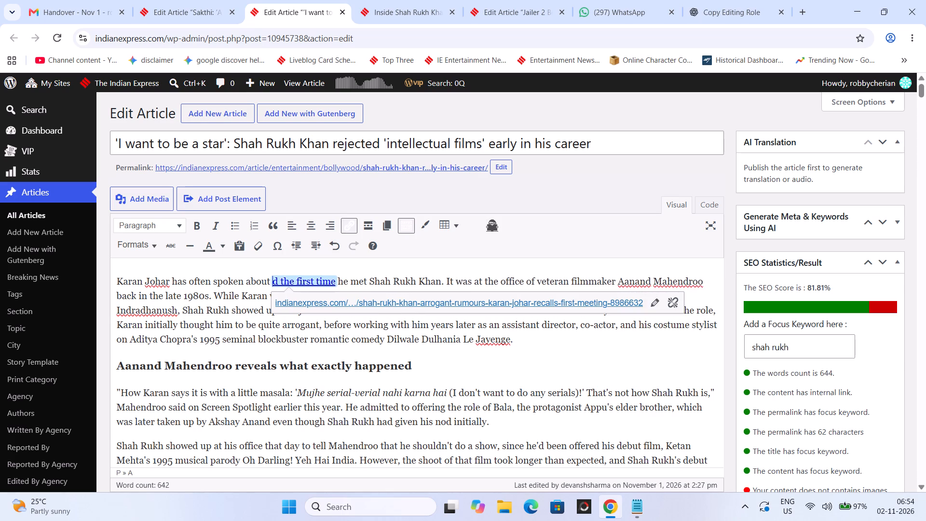
key(Delete)
key(Delete)
Proofread the opening paragraph up to the sentence about Shah Rukh's behaviour when rejecting the role.
key(Right)
key(Right)
key(Right)
key(Right)
key(Right)
key(Right)
key(Right)
key(Right)
key(Right)
key(Right)
key(Right)
key(Right)
key(Right)
key(Right)
key(Right)
key(Right)
key(Right)
key(Right)
key(Right)
key(Right)
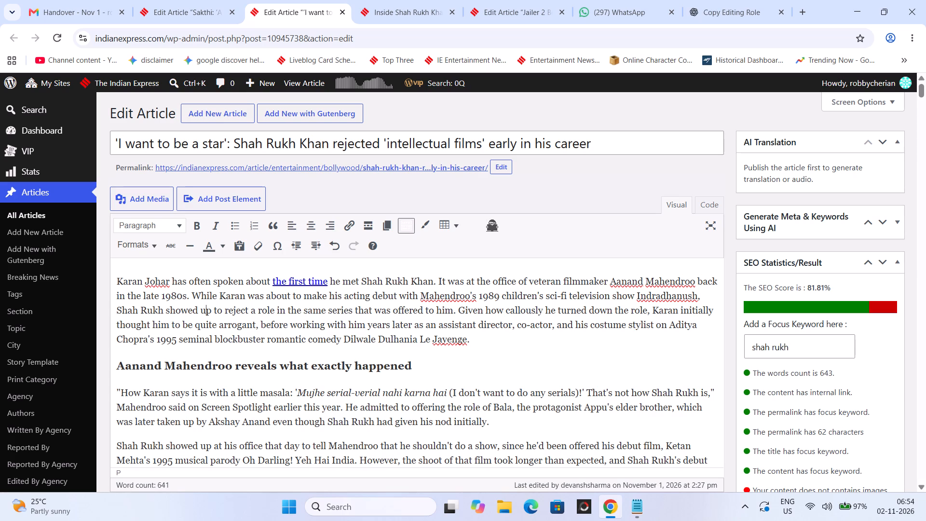
key(Left)
key(Left)
key(Left)
key(Left)
key(Left)
key(Left)
key(Left)
key(Left)
key(Left)
key(Left)
key(Left)
key(Left)
key(Left)
key(Left)
key(Left)
key(Left)
key(Left)
key(Left)
key(Left)
key(Left)
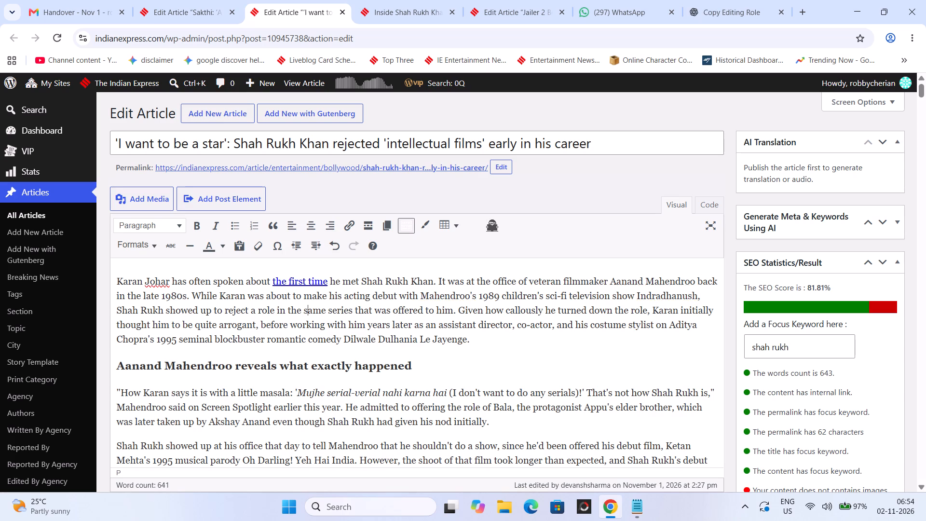
key(Right)
key(Right)
key(Right)
key(Right)
key(Right)
key(Right)
key(Right)
key(Right)
key(Right)
key(Right)
key(Right)
key(Right)
key(Right)
key(Right)
key(Right)
key(Right)
key(Right)
key(Right)
key(Right)
key(Right)
Delete "that was offered to him" after "a role in the same series" in the opening paragraph.
key(Left)
key(Left)
key(Left)
key(Left)
key(Left)
key(Left)
key(BackSpace)
key(BackSpace)
key(BackSpace)
key(BackSpace)
key(BackSpace)
key(BackSpace)
key(BackSpace)
key(BackSpace)
key(BackSpace)
key(BackSpace)
key(BackSpace)
key(BackSpace)
key(BackSpace)
key(BackSpace)
key(BackSpace)
key(BackSpace)
key(BackSpace)
key(BackSpace)
key(BackSpace)
key(BackSpace)
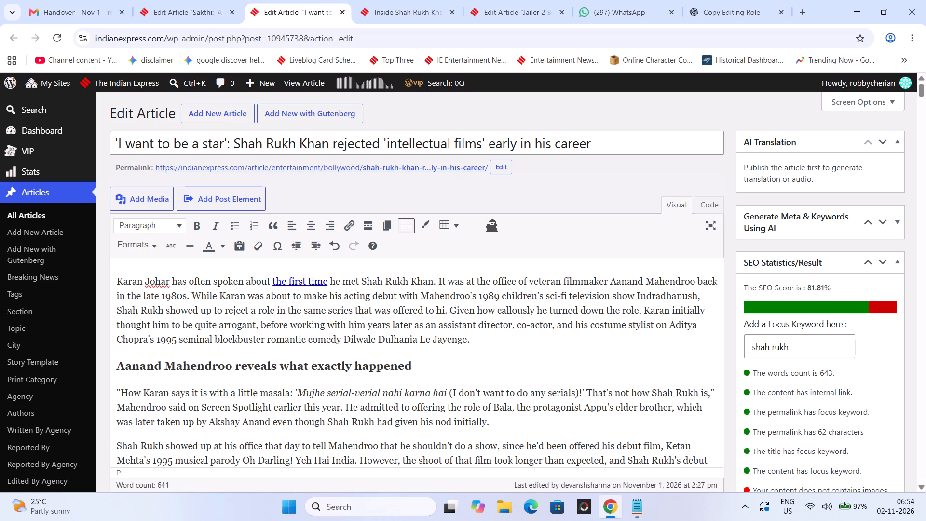
key(BackSpace)
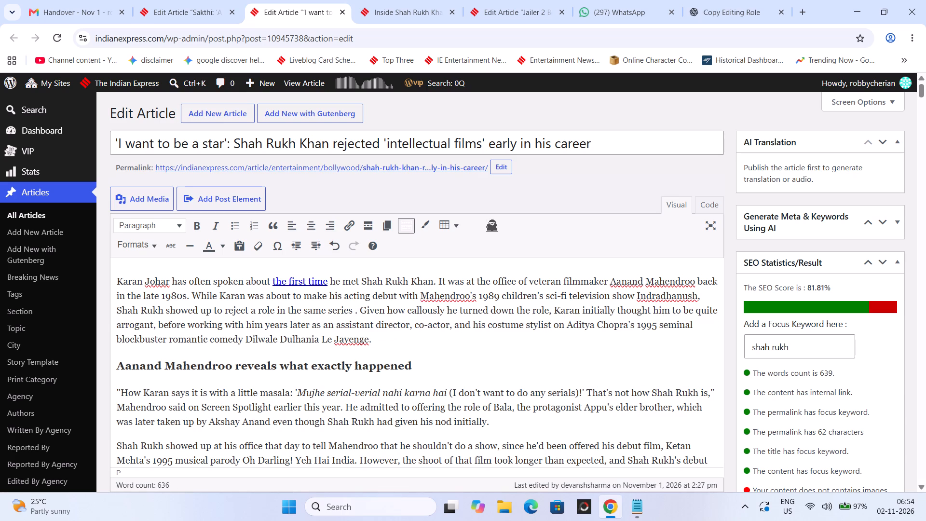
key(BackSpace)
Proofread the rest of the opening paragraph and the text under the "Aanand Mahendroo reveals what exactly happened" subheading.
key(Right)
key(Right)
key(Right)
key(Right)
key(Right)
key(Right)
key(Right)
key(Right)
key(Right)
key(Right)
key(Right)
key(Right)
key(Right)
key(Right)
key(Right)
key(Right)
key(Right)
key(Right)
key(Right)
key(Right)
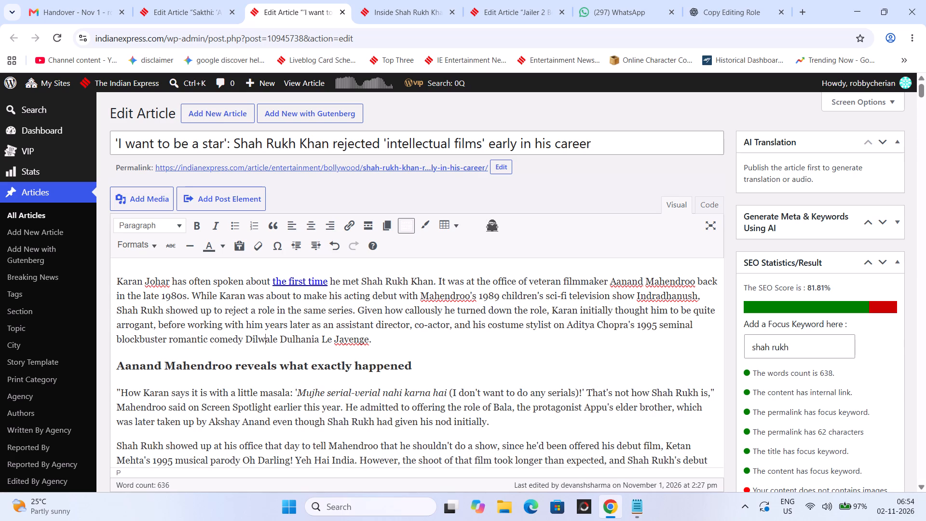
key(Down)
key(Down)
key(Down)
key(Down)
key(Down)
key(Down)
key(Down)
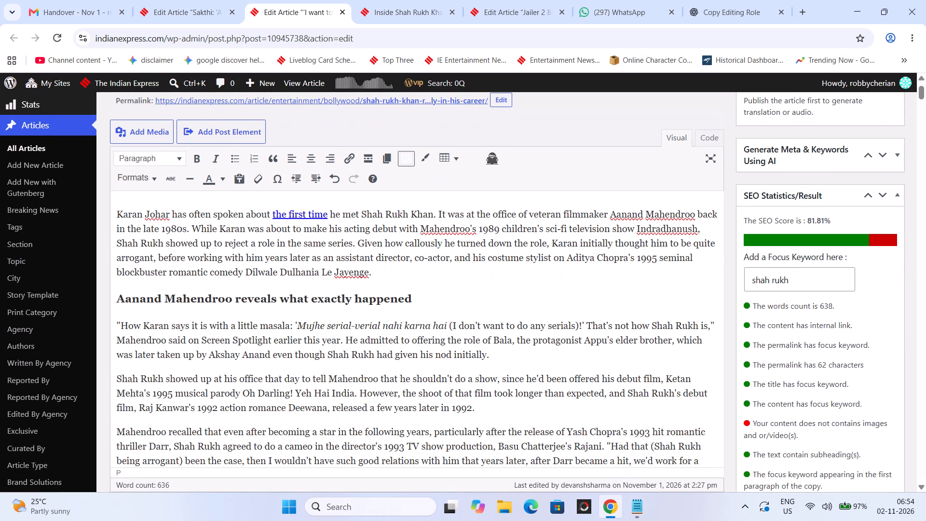
key(Up)
key(Up)
key(Up)
key(Up)
key(Up)
key(Up)
key(Up)
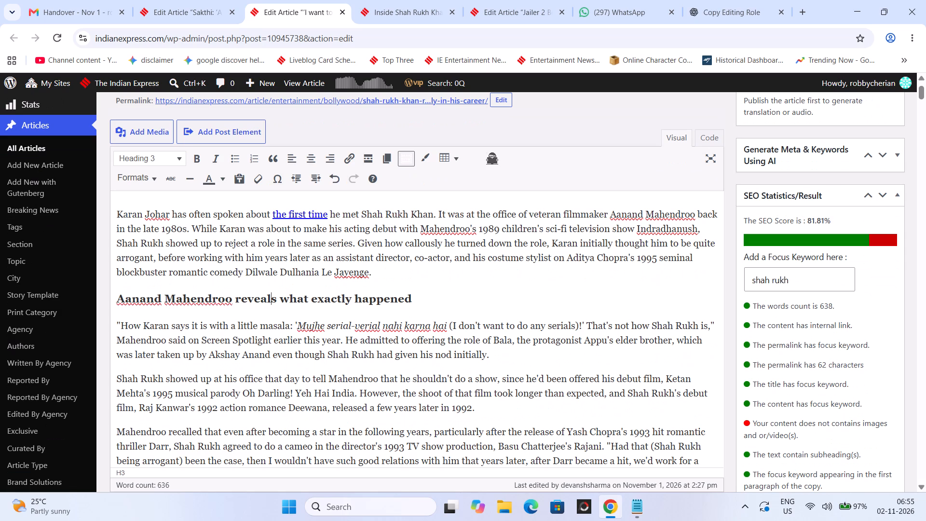
key(Right)
key(Right)
key(Right)
key(Right)
key(Right)
key(Right)
key(Right)
key(Right)
key(Right)
key(Right)
key(Right)
key(Right)
key(Right)
key(Right)
key(Right)
key(Right)
key(Right)
key(Right)
key(Right)
key(Right)
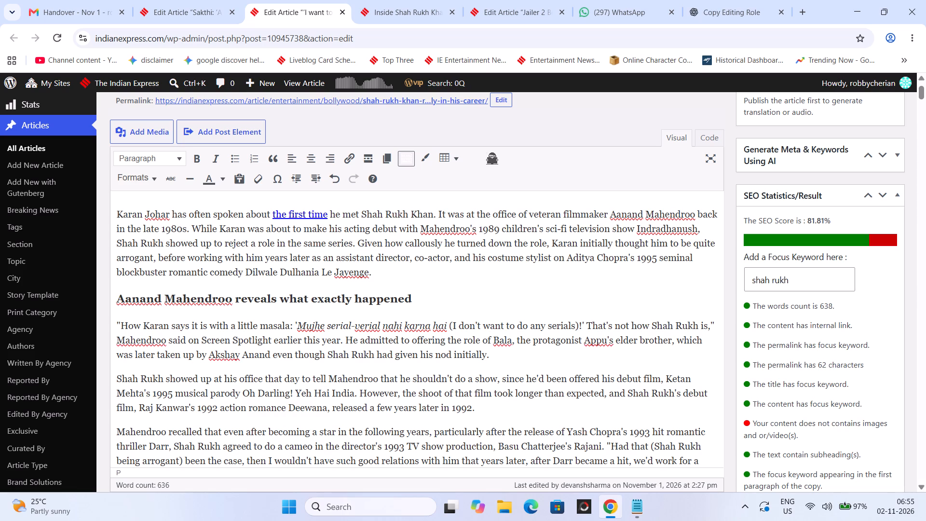
Insert "Aanand" before "Mahendroo said on Screen Spotlight", copying the first name from the opening paragraph.
drag(610, 209, 643, 209)
key(ctrl+c)
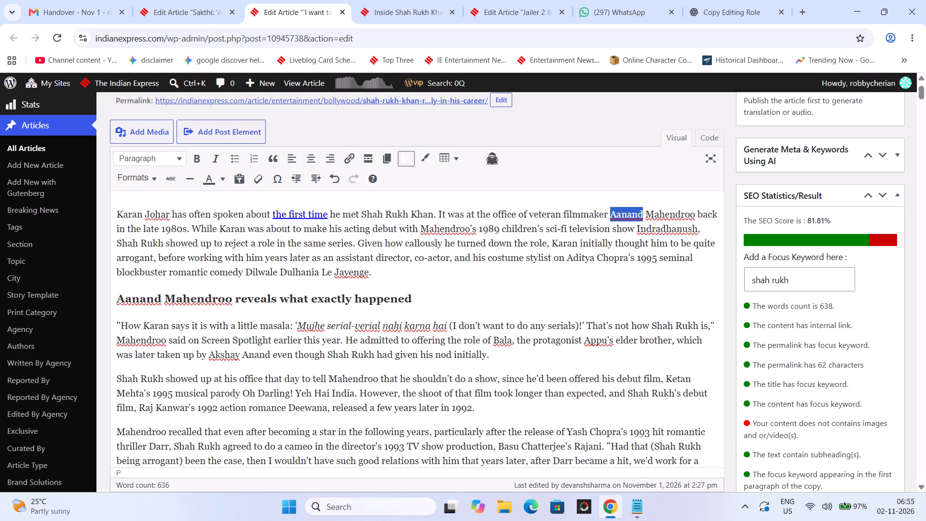
click(118, 341)
key(ctrl+v)
key(space)
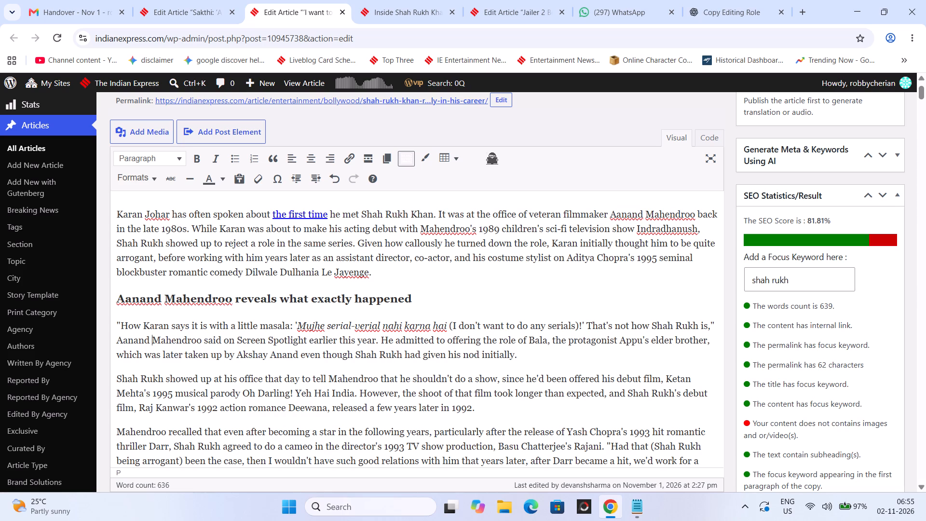
Insert "SRK" after "He admitted to offering" in the sentence about the role of Bala.
scroll(394, 333, down, 1)
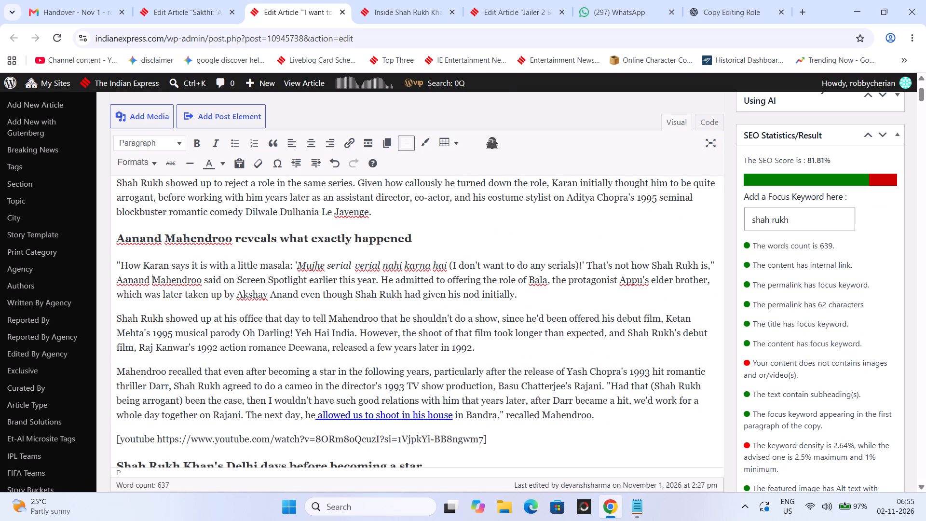
click(484, 276)
text(SRK)
key(space)
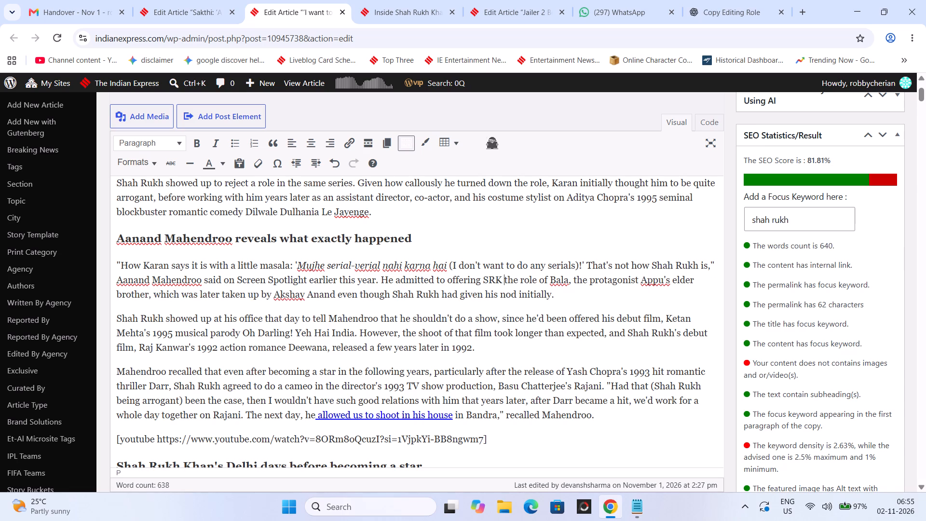
click(169, 315)
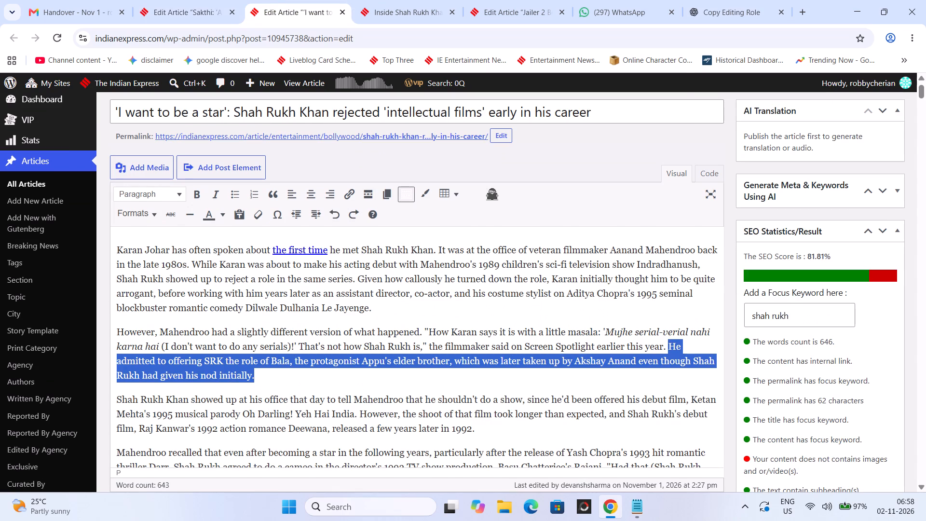
right_click(686, 349)
click(558, 165)
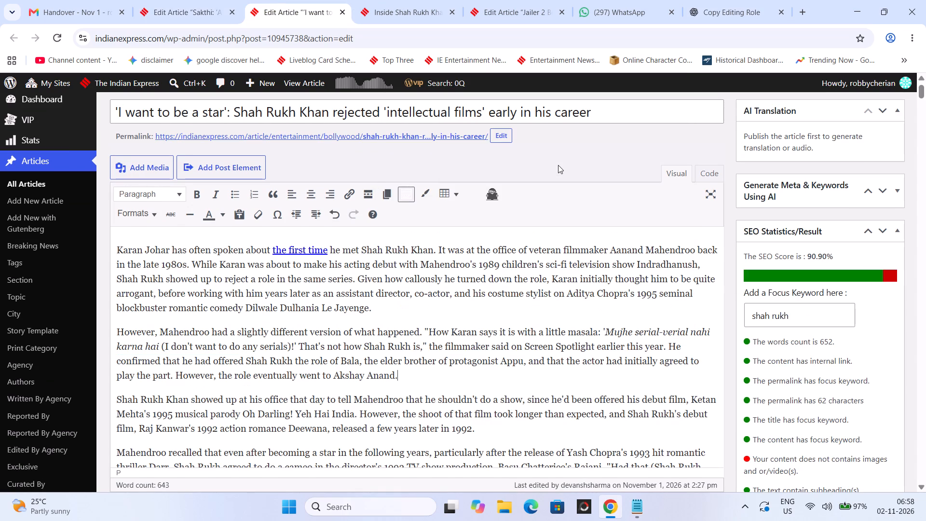
In the paragraph starting "Shah Rukh Khan showed up", cut "Mahendroo" after "to tell" and put "him" in its place.
scroll(538, 253, down, 2)
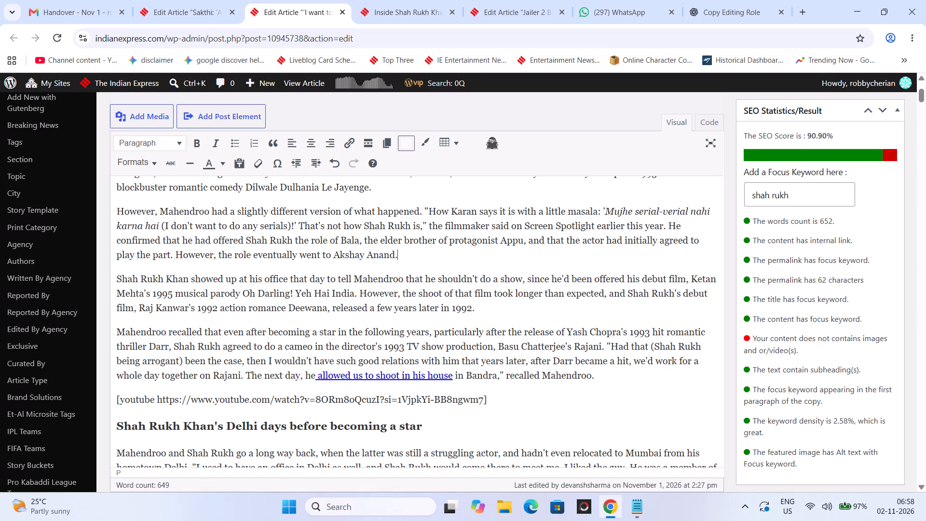
drag(354, 276, 405, 275)
key(ctrl+x)
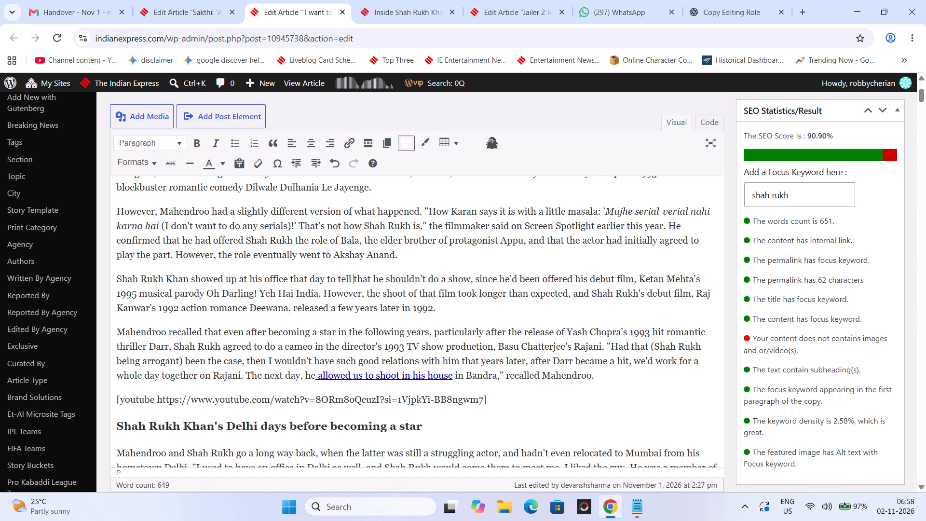
text(him)
key(space)
key(Left)
key(Left)
key(Left)
key(Left)
key(Left)
key(Left)
key(Left)
key(Left)
key(Left)
key(Left)
key(Left)
key(Left)
key(Left)
key(Left)
key(Left)
key(Left)
key(Left)
key(Left)
key(Left)
key(Left)
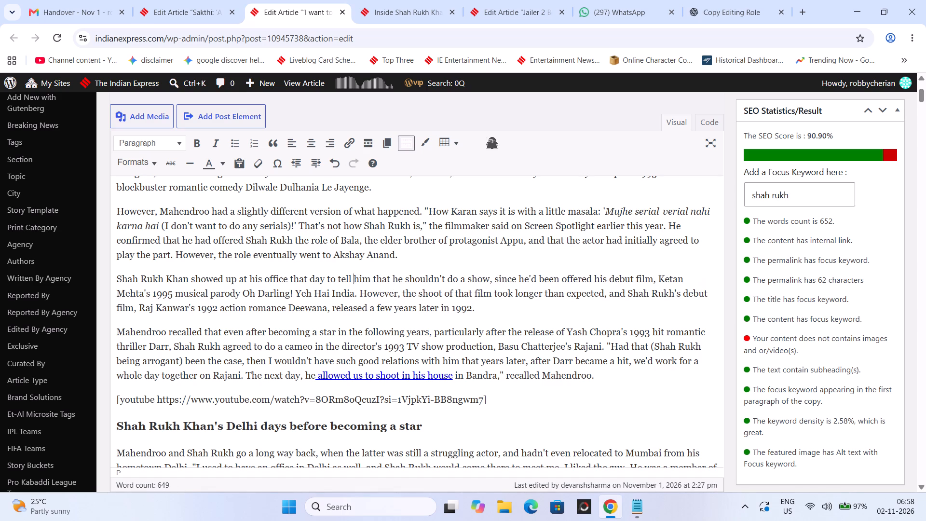
key(Left)
key(Left)
key(Left)
key(Left)
key(Left)
key(Left)
key(Left)
key(Left)
key(BackSpace)
key(BackSpace)
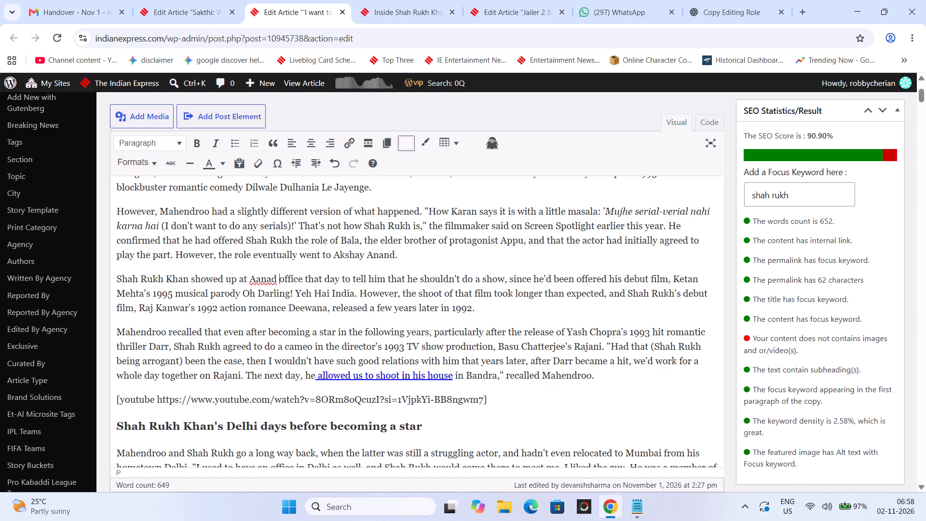
key(ctrl+v)
scroll(412, 276, up, 4)
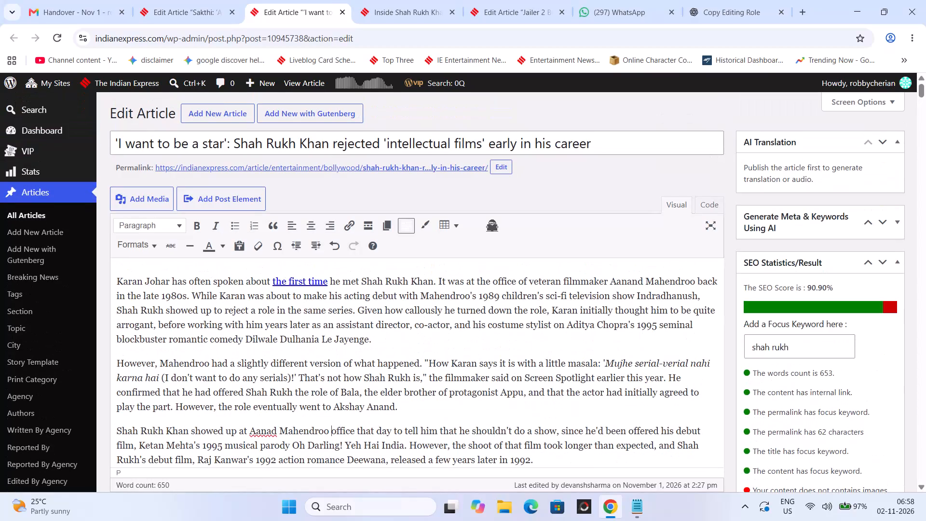
scroll(410, 275, down, 2)
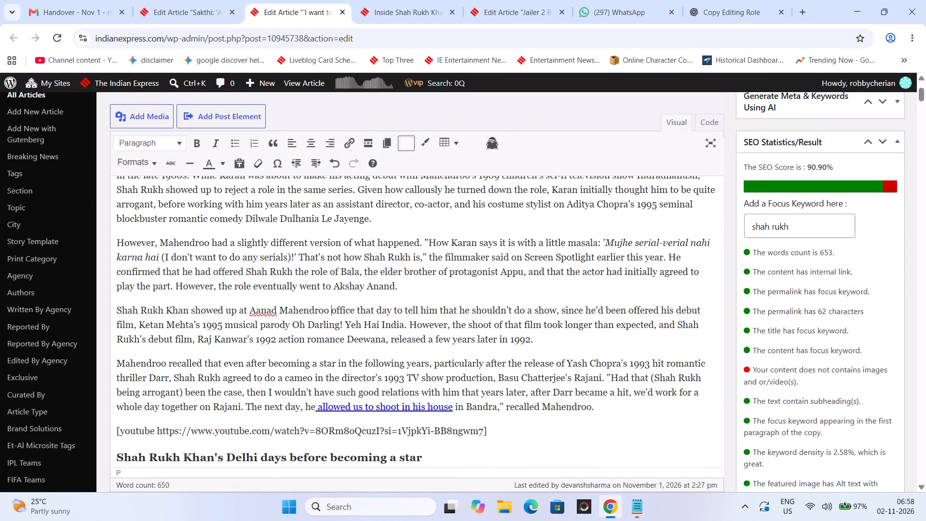
click(272, 307)
key(n)
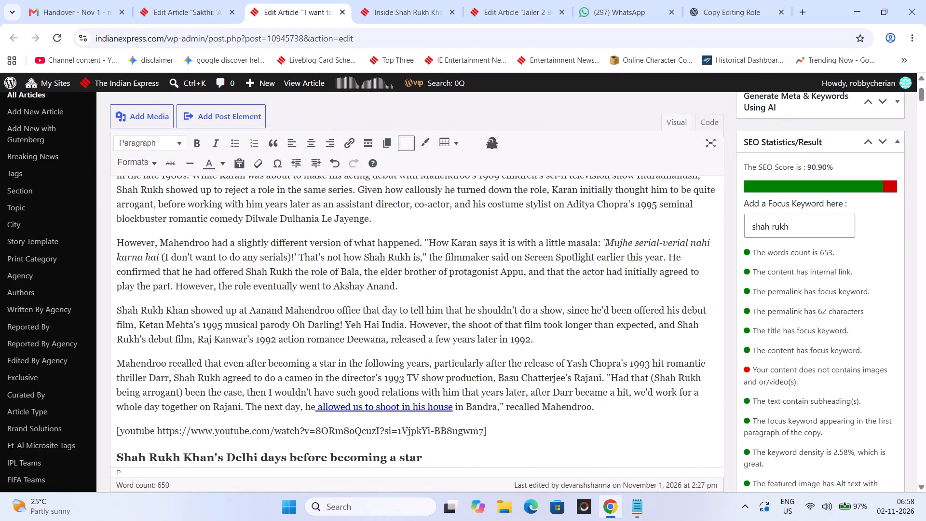
click(338, 311)
click(332, 310)
text('s)
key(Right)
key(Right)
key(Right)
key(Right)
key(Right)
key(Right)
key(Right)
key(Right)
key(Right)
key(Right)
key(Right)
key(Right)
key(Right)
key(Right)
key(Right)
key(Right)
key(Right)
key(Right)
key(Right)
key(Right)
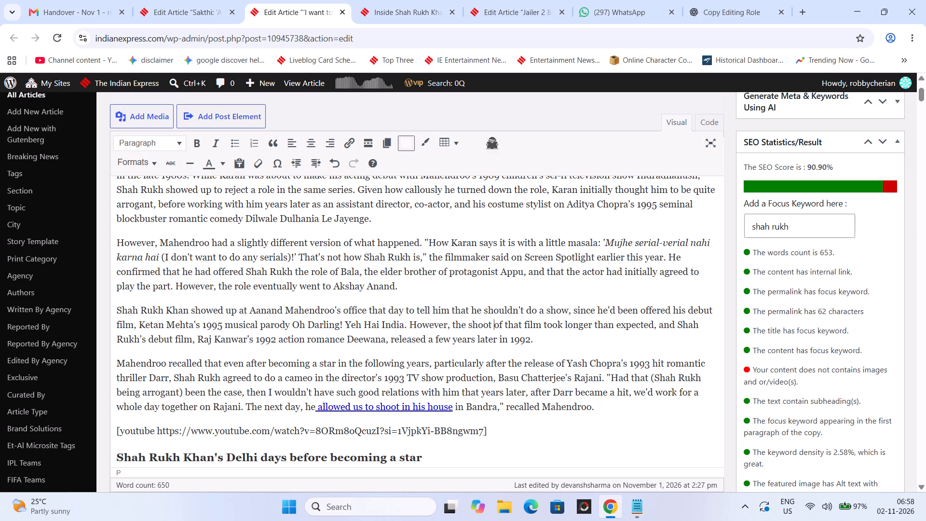
Proofread the paragraph's account of the Oh Darling! Yeh Hai India shoot and the release of Deewana.
key(Left)
key(Left)
key(Left)
key(Left)
key(Left)
key(Left)
key(Left)
key(Left)
key(Left)
key(Left)
key(Left)
key(Left)
key(Left)
key(Left)
key(Left)
key(Left)
key(Left)
key(Left)
key(Left)
key(Left)
key(Right)
key(Right)
key(Right)
key(Right)
key(Right)
key(Right)
key(Right)
key(Right)
key(Right)
key(Right)
key(Right)
key(Right)
key(Right)
key(Right)
key(Right)
key(Right)
key(Right)
key(Right)
key(Right)
key(Right)
Change "shouldn't do a show" to "couldn't do a show" in the paragraph starting "Shah Rukh Khan showed up".
key(Up)
key(Up)
key(Right)
key(Right)
key(Right)
key(Left)
key(BackSpace)
key(BackSpace)
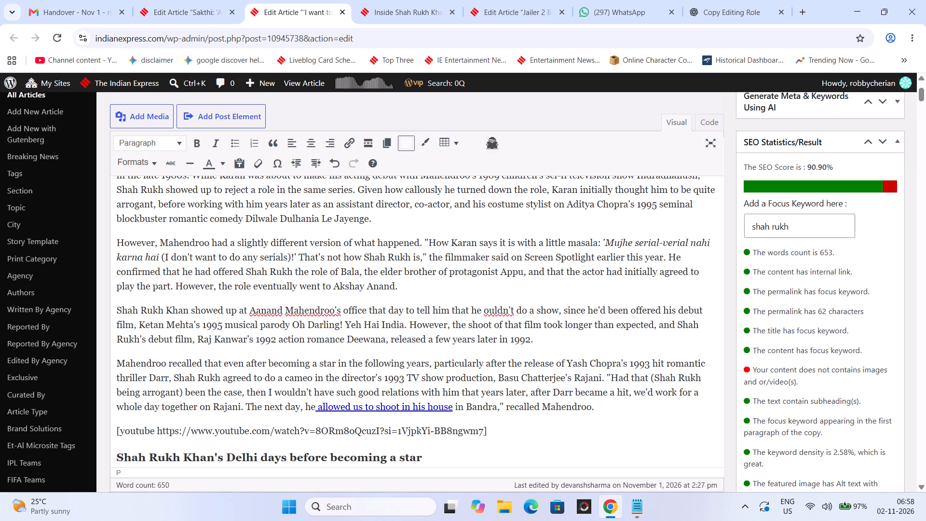
key(c)
Proofread the paragraph starting "Mahendroo recalled that even after becoming a star", continuing into the Delhi days section.
key(Right)
key(Right)
key(Right)
key(Right)
key(Right)
key(Right)
key(Right)
key(Right)
key(Right)
key(Right)
key(Right)
key(Right)
key(Right)
key(Right)
key(Right)
key(Right)
key(Right)
key(Right)
key(Right)
key(Right)
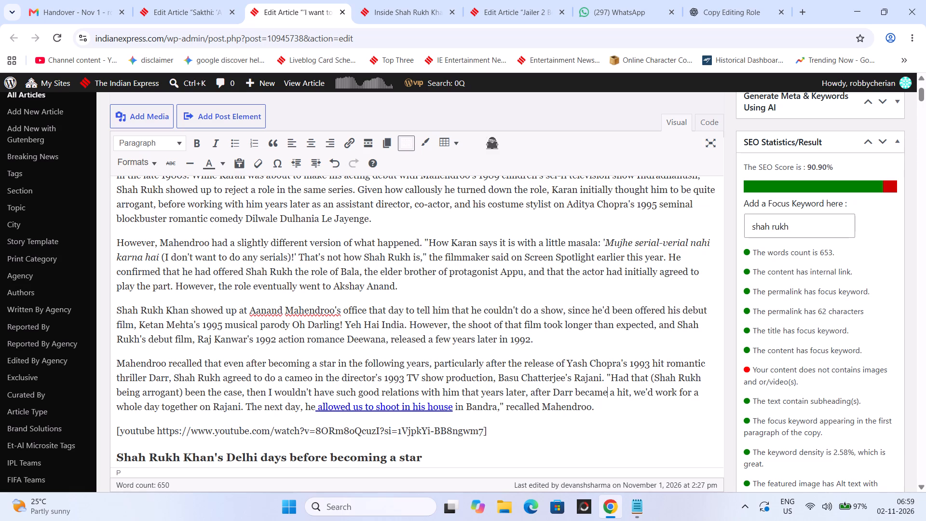
key(Down)
key(Down)
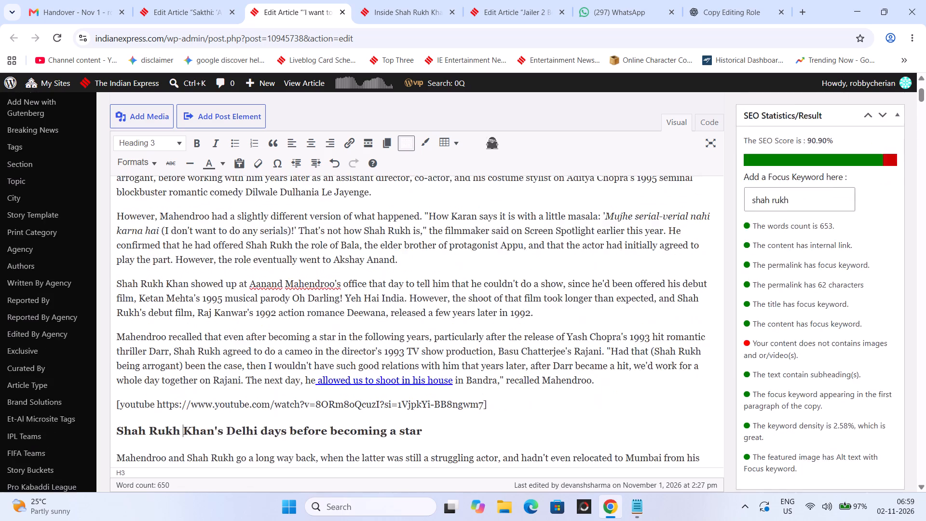
key(Down)
key(Down)
key(Down)
key(Down)
key(Down)
key(Down)
Replace "Mahendroo" with "the filmmaker" after "recalled" at the end of the paragraph about Darr and Rajani.
key(Up)
key(Up)
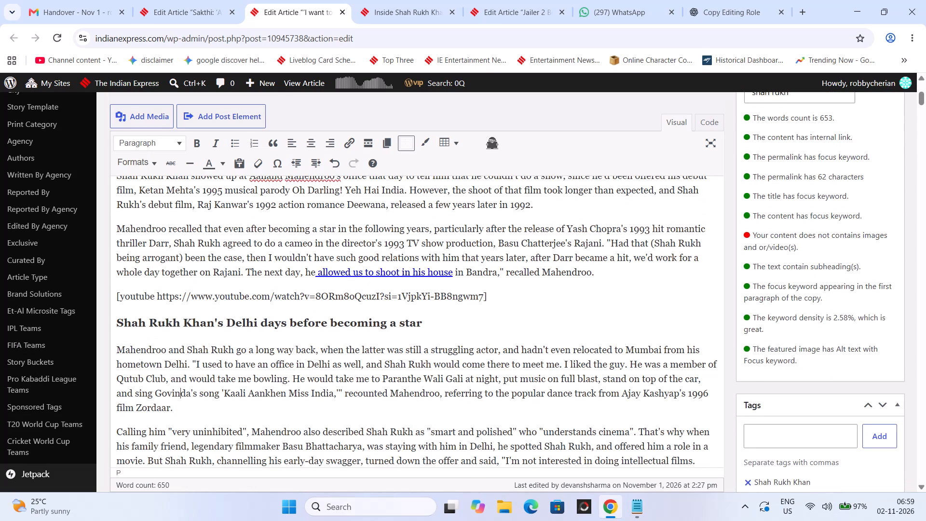
key(Up)
key(Up)
key(Up)
key(Up)
key(Up)
key(Up)
key(Down)
key(Left)
key(Left)
key(Left)
key(Left)
key(Left)
key(Left)
key(Left)
key(Left)
key(Left)
key(Left)
key(Left)
key(Left)
key(Left)
key(Left)
key(Left)
key(Left)
key(Left)
key(BackSpace)
key(BackSpace)
key(BackSpace)
key(BackSpace)
key(BackSpace)
key(BackSpace)
key(BackSpace)
key(BackSpace)
key(BackSpace)
key(BackSpace)
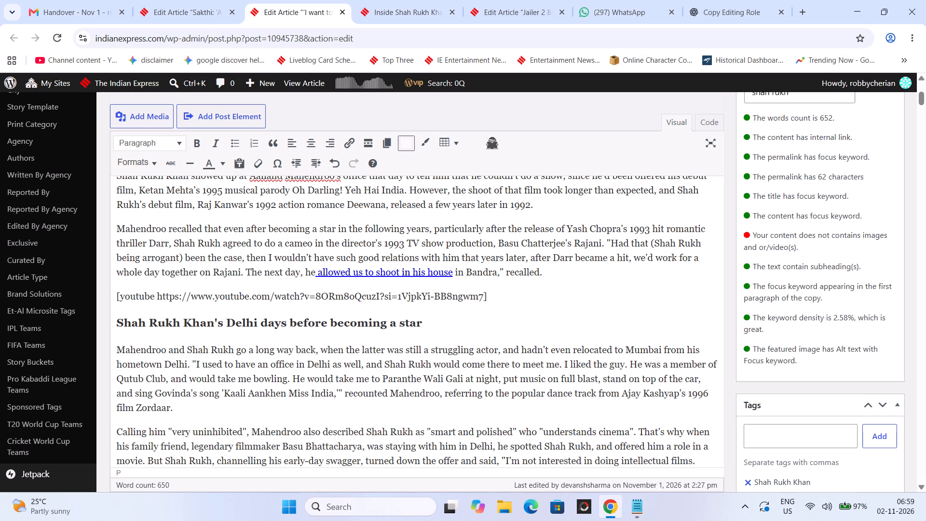
key(space)
text(the filmmaker)
key(Right)
key(Right)
key(Right)
key(Down)
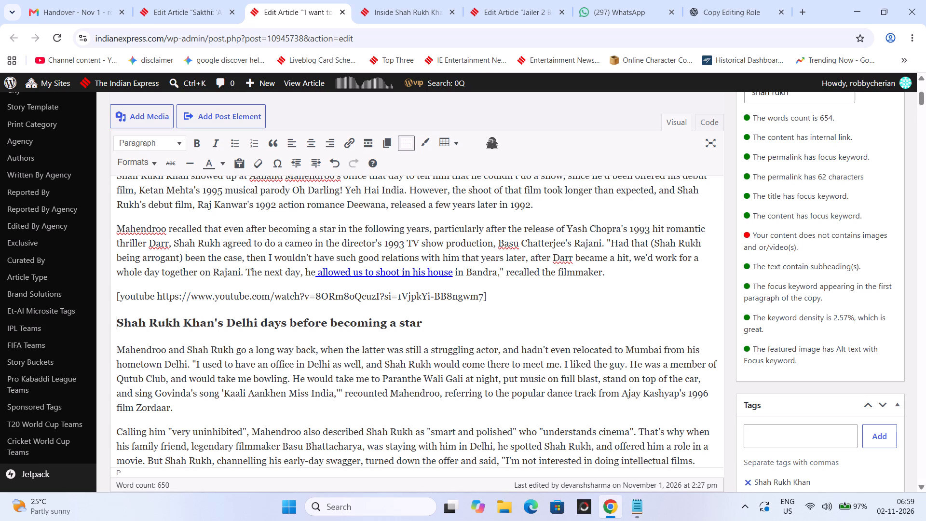
key(Down)
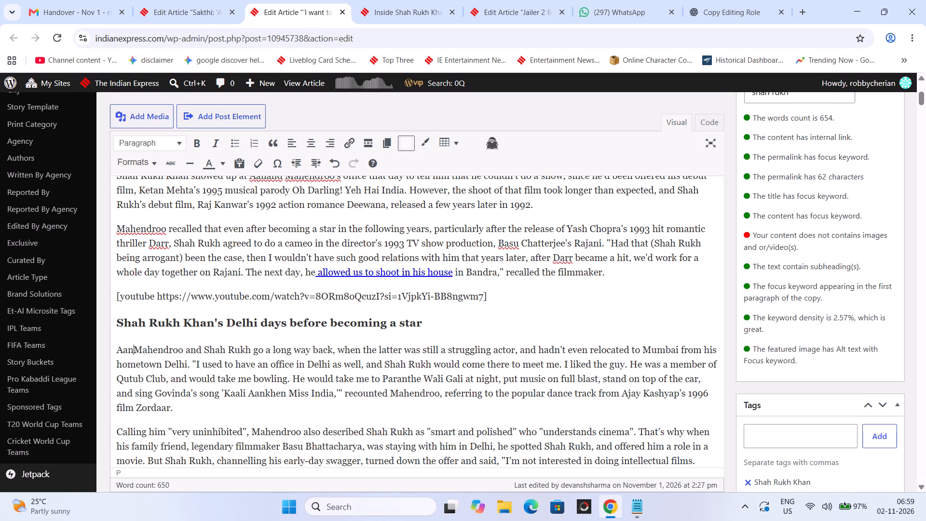
Add "Khan" after "Shah Rukh" in the opening sentence of the paragraph below the Delhi days subheading.
key(Right)
key(Right)
key(Right)
key(Right)
key(Right)
key(Right)
key(Right)
key(Right)
key(Right)
key(Right)
key(Right)
key(Right)
key(Right)
key(Right)
key(Right)
key(Right)
key(Right)
key(Right)
key(Right)
key(Right)
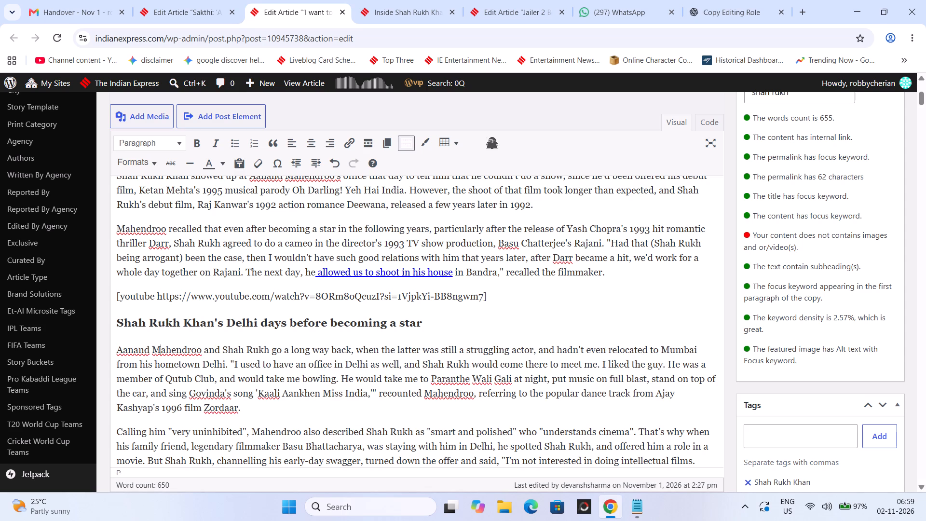
key(Left)
key(Left)
key(Left)
Proofread the rest of the Delhi days section, from the Qutub Club quote through the final paragraph about Pardes.
key(Right)
key(Right)
key(Right)
key(Right)
key(Right)
key(Right)
key(Right)
key(Right)
key(Right)
key(Right)
key(Right)
key(Right)
key(Right)
key(Right)
key(Right)
key(Right)
key(Right)
key(Right)
key(Right)
key(Right)
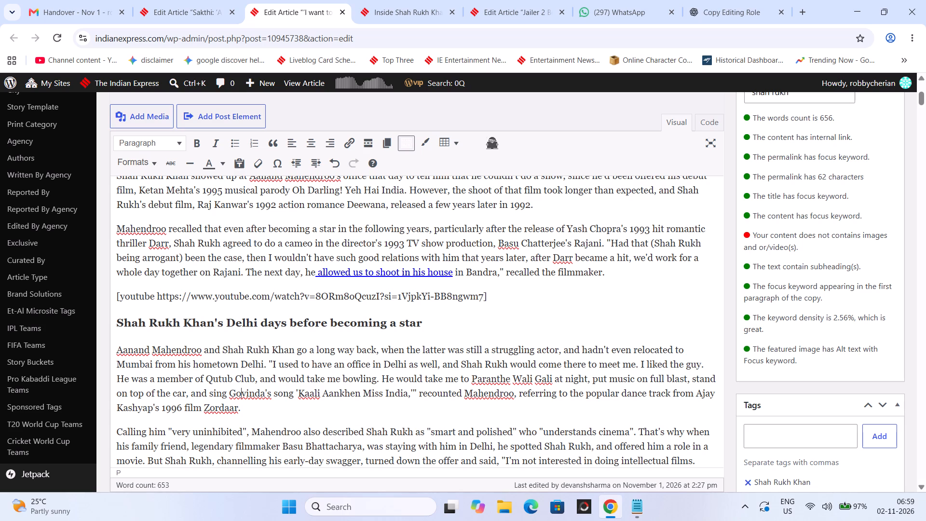
key(Down)
key(Down)
key(Down)
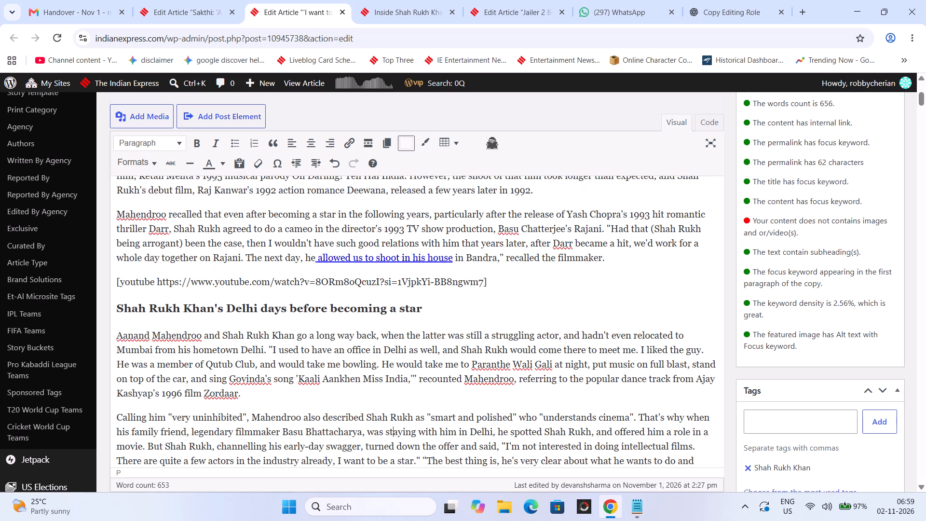
key(Down)
key(Down)
key(Down)
key(Down)
key(Down)
key(Down)
key(Down)
key(Down)
key(Down)
key(Down)
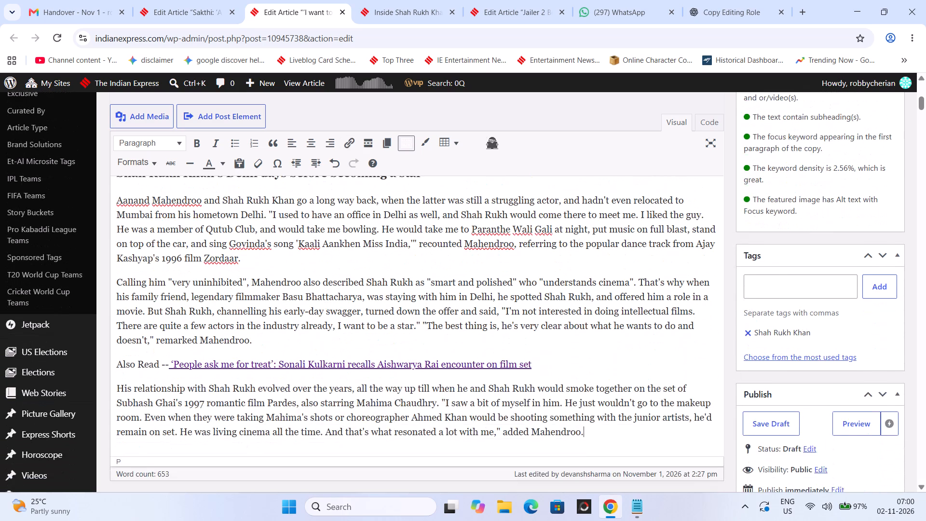
Reword the description of Shah Rukh in the "very uninhibited" paragraph to read as a "smart and polished" man.
key(Up)
key(Up)
key(Up)
key(Up)
key(Up)
key(Up)
key(Up)
key(Up)
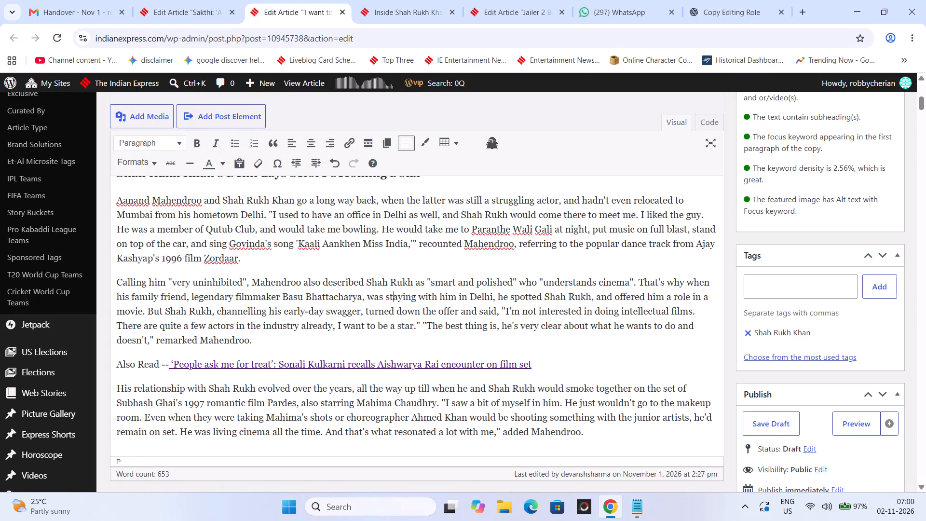
key(Up)
key(Right)
key(Right)
key(Right)
key(Right)
key(Right)
key(Right)
key(Right)
key(Right)
key(Right)
key(Right)
key(Right)
key(Right)
key(Right)
key(Right)
key(Right)
key(Right)
key(Right)
key(Right)
key(Right)
key(Right)
key(Left)
key(Left)
key(Left)
key(Left)
key(Left)
key(Left)
key(Left)
key(Left)
key(Left)
key(Left)
key(Left)
key(Left)
key(Left)
key(Left)
key(Left)
key(Left)
key(Left)
key(Left)
key(Left)
key(Left)
key(Right)
key(Right)
key(Right)
key(Right)
key(Right)
key(Right)
key(Right)
key(Right)
key(Right)
key(Right)
key(Right)
key(Right)
key(Right)
key(Right)
key(Right)
key(Right)
key(Right)
key(Right)
key(Right)
key(Right)
key(Right)
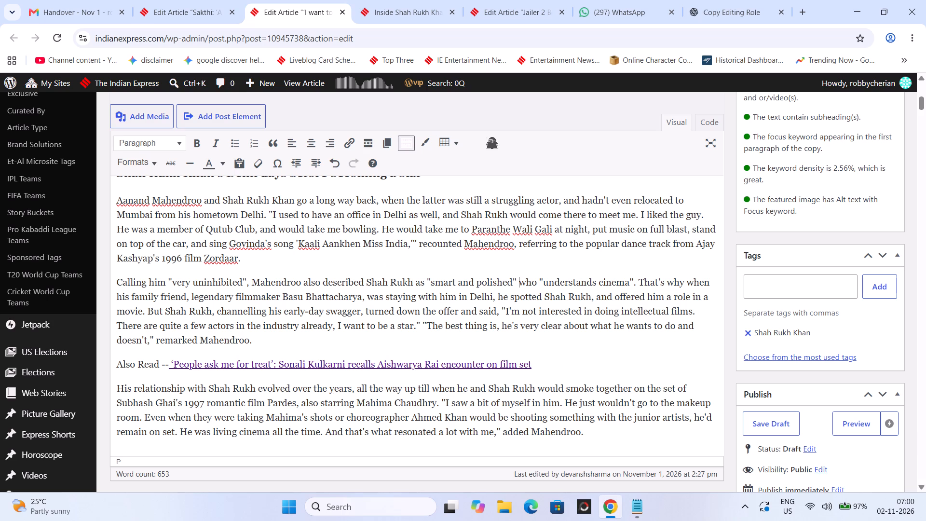
key(Left)
key(Left)
key(Right)
key(Left)
key(Left)
key(Left)
key(Left)
key(Left)
key(Left)
key(Left)
key(Left)
key(Left)
key(Left)
key(Left)
key(Left)
key(Left)
key(Left)
key(Left)
key(Left)
key(Left)
key(Left)
key(Left)
key(Left)
key(space)
text(a)
key(Right)
key(Right)
key(Right)
key(Right)
key(Right)
key(Right)
key(Right)
key(Right)
key(Right)
key(Right)
key(Right)
key(Right)
key(Right)
key(Right)
key(Right)
key(Right)
key(Right)
key(Right)
key(Right)
key(Right)
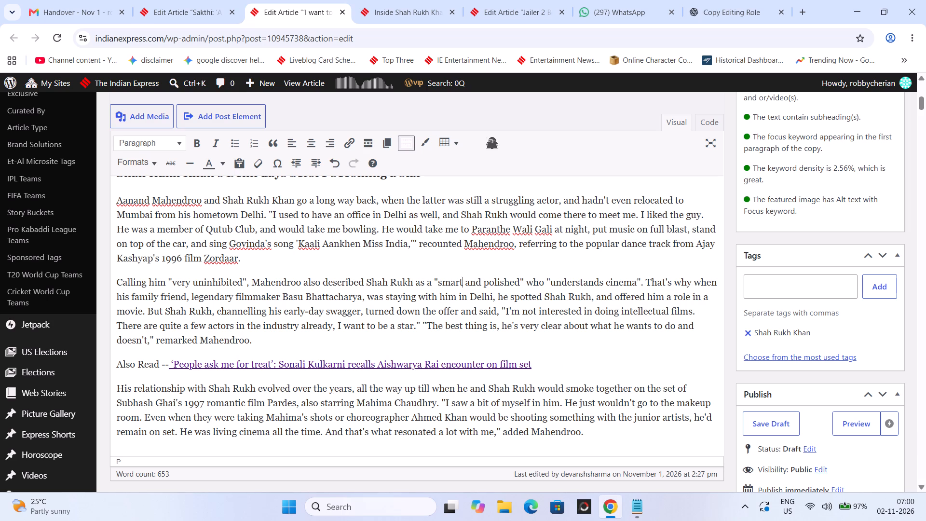
key(space)
text(man)
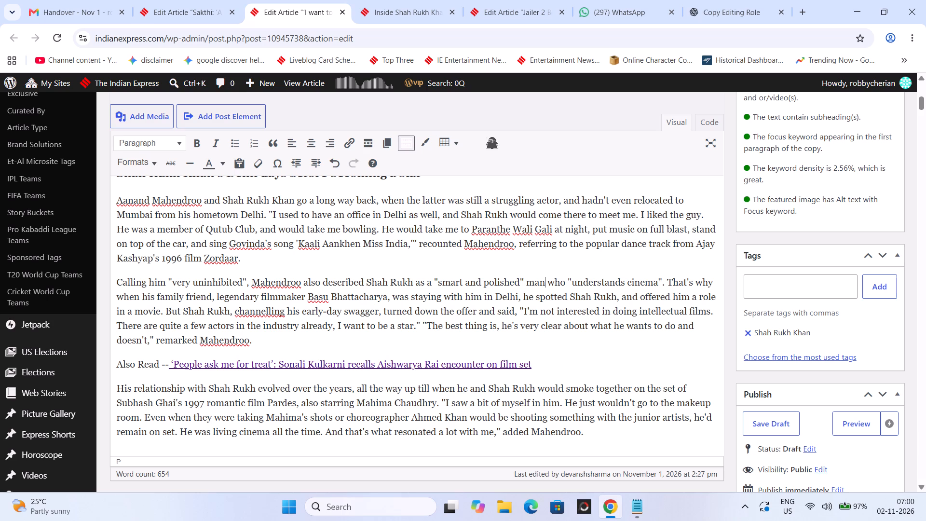
Proofread the rest of the "very uninhibited" paragraph, from the "understands cinema" description through the "intellectual films" quote.
key(Right)
key(Right)
key(Right)
key(Right)
key(Right)
key(Right)
key(Right)
key(Right)
key(Right)
key(Right)
key(Right)
key(Right)
key(Right)
key(Right)
key(Right)
key(Right)
key(Right)
key(Right)
key(Right)
key(Right)
key(Left)
key(Left)
key(Left)
key(Left)
key(Left)
key(Left)
key(Left)
key(Left)
key(Left)
key(Left)
key(Left)
key(Left)
key(Left)
key(Left)
key(Left)
key(Left)
key(Left)
key(Left)
key(Left)
key(Left)
key(Right)
key(Right)
key(Right)
key(Right)
key(Right)
key(Right)
key(Right)
key(Right)
key(Right)
key(Right)
key(Right)
key(Right)
key(Right)
key(Right)
key(Right)
key(Right)
key(Right)
key(Right)
key(Right)
key(Right)
Join the two adjacent quotes by removing the quotation marks between "I want to be a star." and "The best thing is".
key(Left)
key(BackSpace)
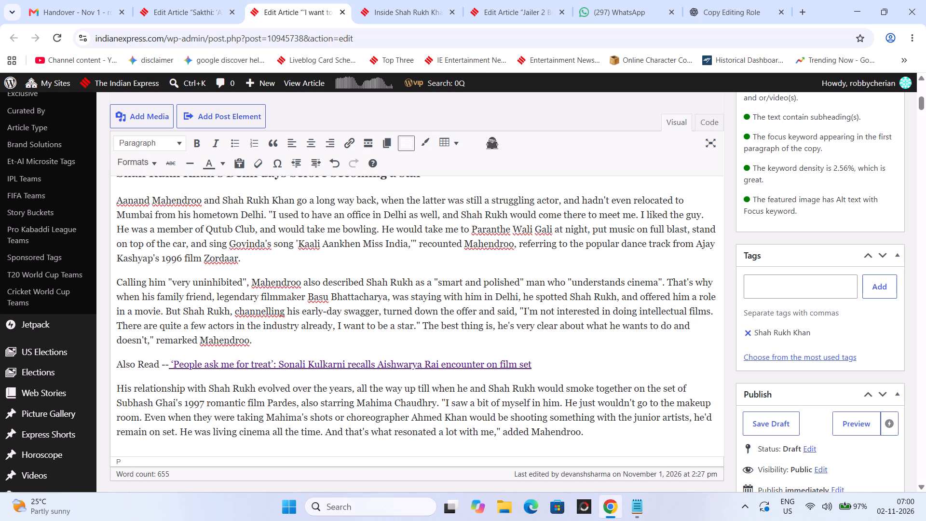
key(BackSpace)
key(BackSpace)
key(space)
key(Right)
key(Right)
key(Right)
key(Right)
key(Right)
key(Right)
key(Right)
key(Right)
key(Right)
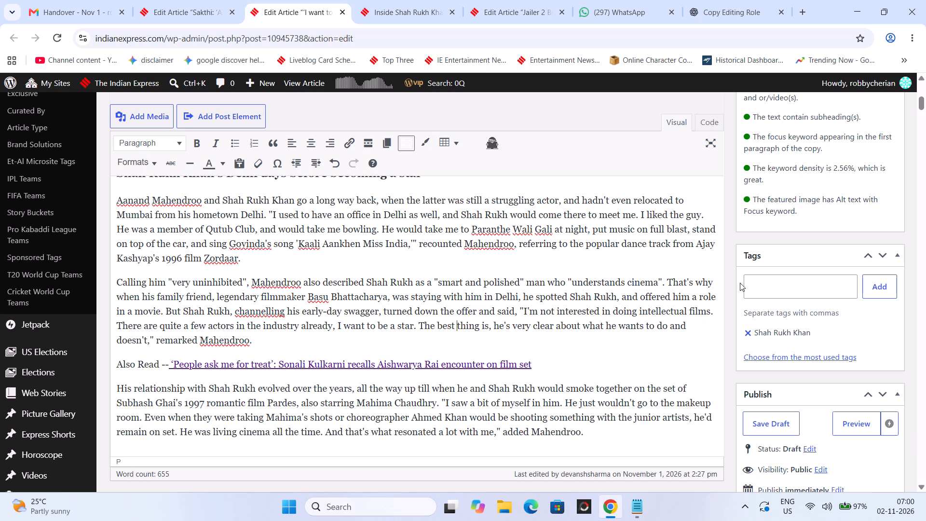
drag(669, 279, 670, 278)
drag(670, 278, 180, 314)
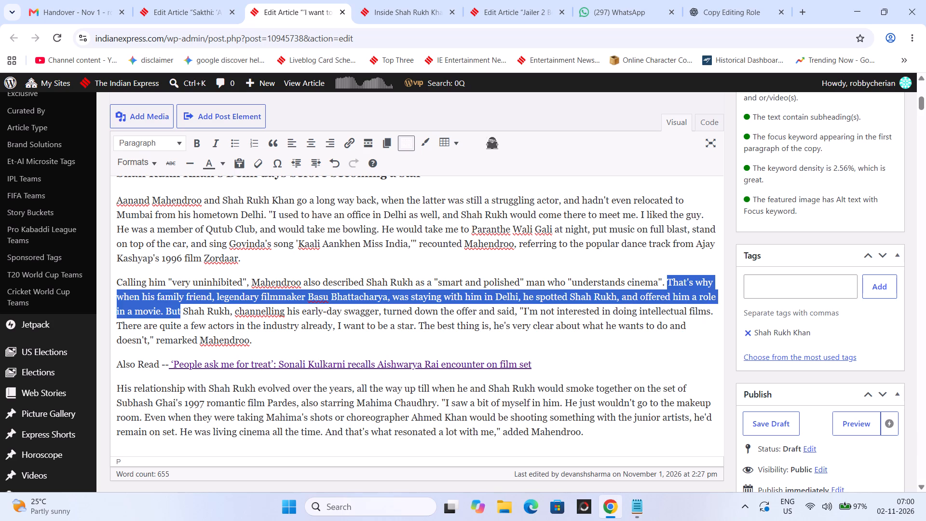
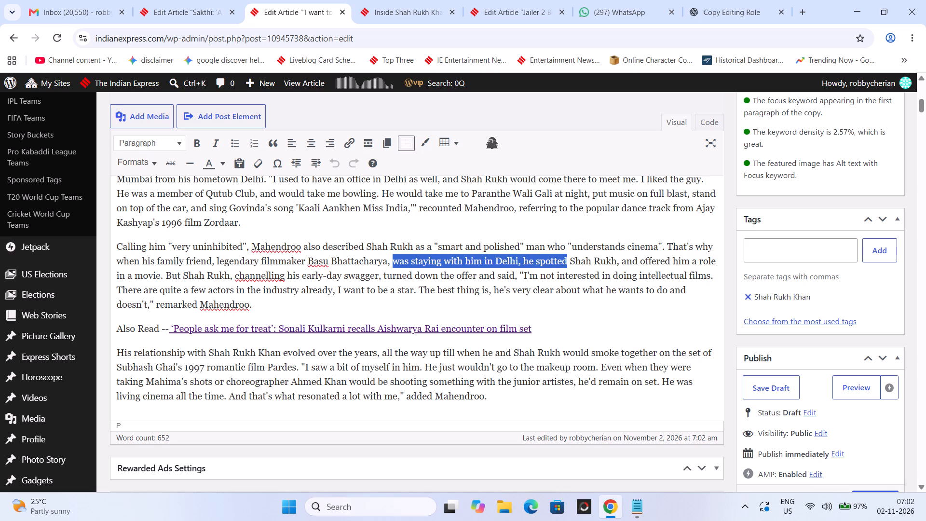
Delete "was staying with him in Delhi, he" from the sentence about Basu Bhattacharya spotting Shah Rukh.
drag(565, 263, 535, 265)
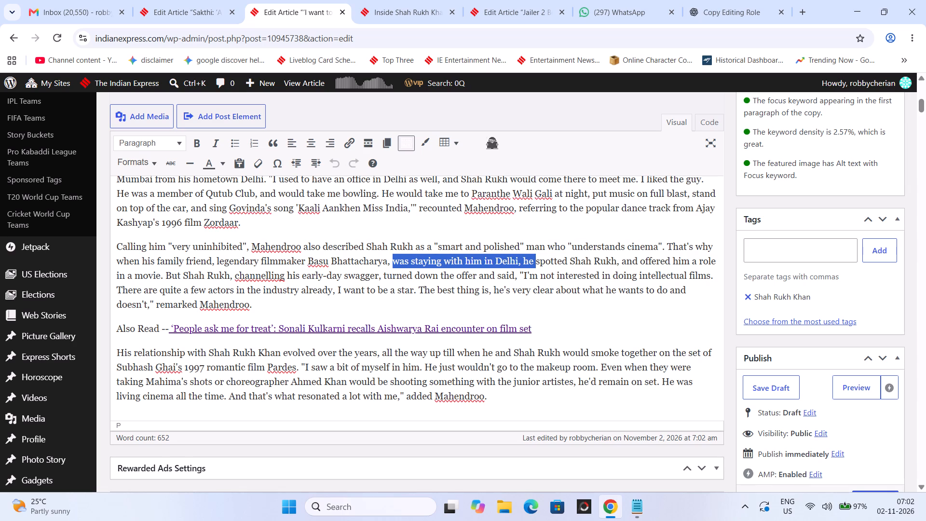
key(BackSpace)
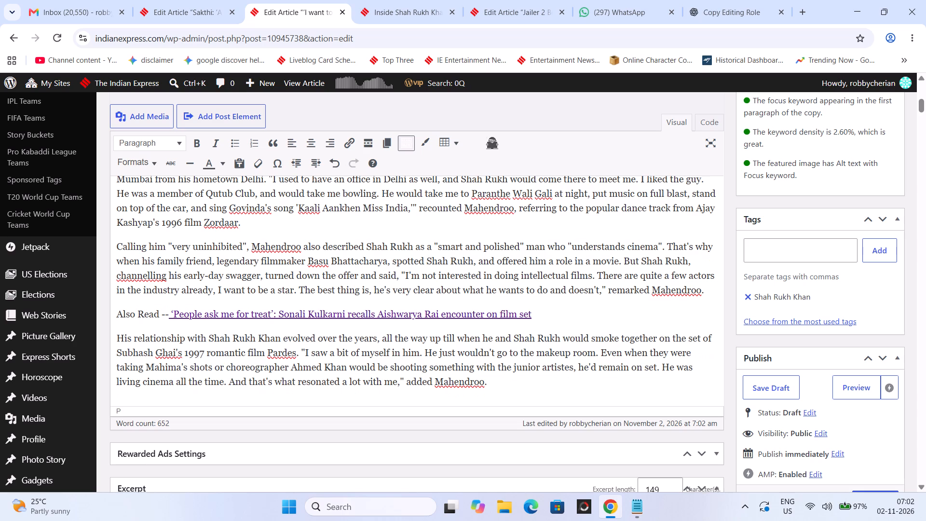
Remove the comma after "spotted Shah Rukh" so the phrase runs straight into "and offered him a role".
key(Right)
key(Right)
key(Right)
key(Right)
key(Right)
key(Right)
key(Right)
key(Right)
key(Right)
key(Right)
key(Right)
key(Right)
key(Right)
key(Right)
key(Right)
key(Right)
key(Right)
key(Right)
key(Right)
key(Left)
key(BackSpace)
Replace ". But Shah Rukh," after "a role in a movie" with ", the actor" to join the two sentences.
key(Right)
key(Right)
key(Right)
key(Right)
key(Right)
key(Right)
key(Right)
key(Right)
key(Right)
key(Right)
key(Right)
key(Right)
key(Right)
key(Right)
key(Right)
key(Right)
key(Right)
key(Right)
key(Right)
key(Right)
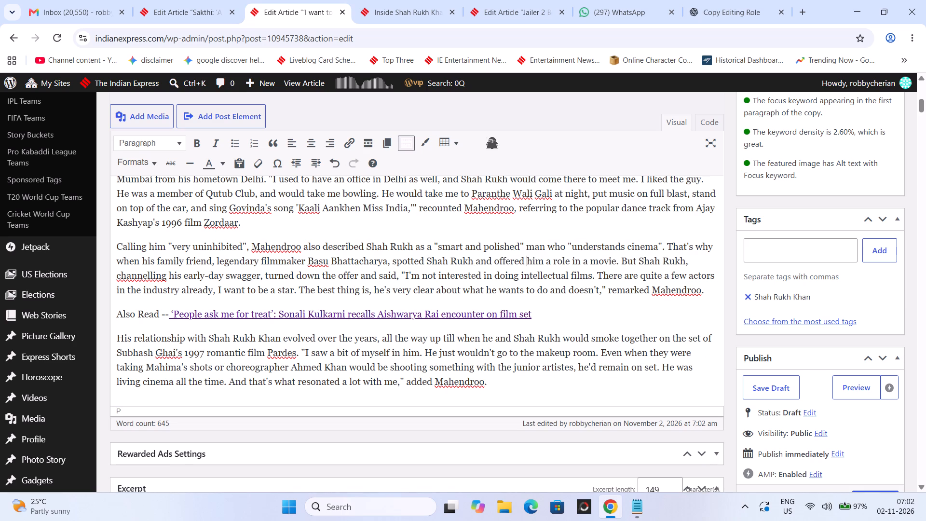
key(Left)
key(Left)
key(Right)
key(Right)
key(Right)
key(Right)
key(Right)
key(Right)
key(Right)
key(Left)
key(BackSpace)
key(BackSpace)
key(BackSpace)
key(BackSpace)
key(BackSpace)
key(BackSpace)
key(BackSpace)
key(BackSpace)
key(BackSpace)
key(BackSpace)
key(BackSpace)
key(BackSpace)
key(BackSpace)
key(BackSpace)
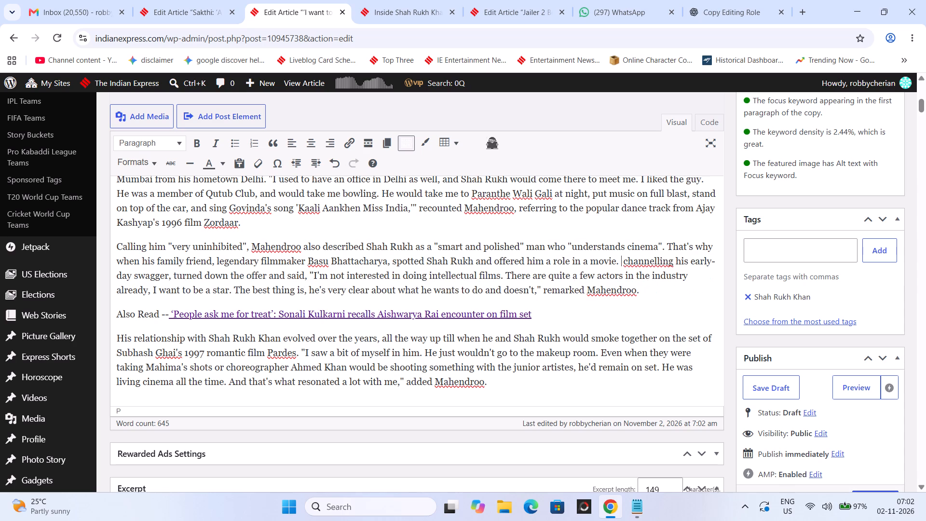
key(BackSpace)
key(BackSpace)
text(, the actor)
key(Right)
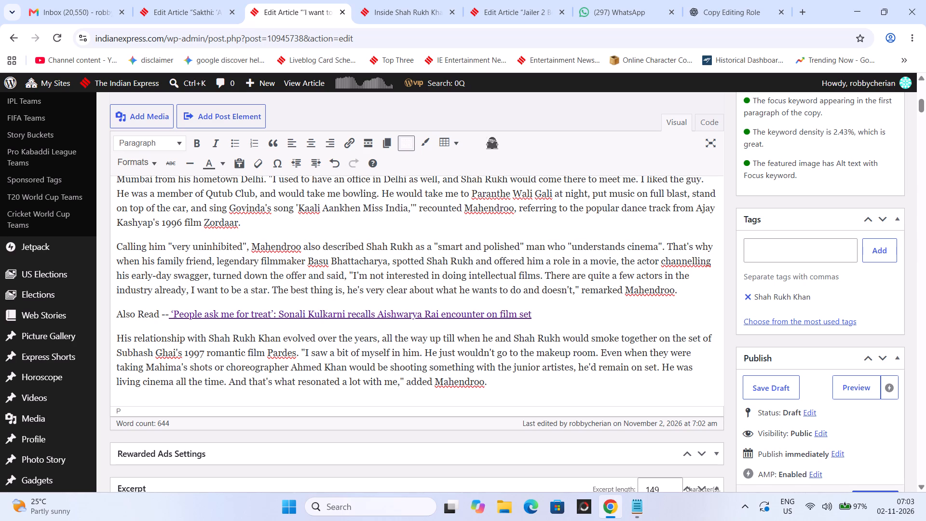
Replace "and said" after "turned down the offer" with ", saying" to introduce the intellectual films quote.
drag(306, 274, 326, 272)
drag(326, 272, 343, 272)
text(, saying)
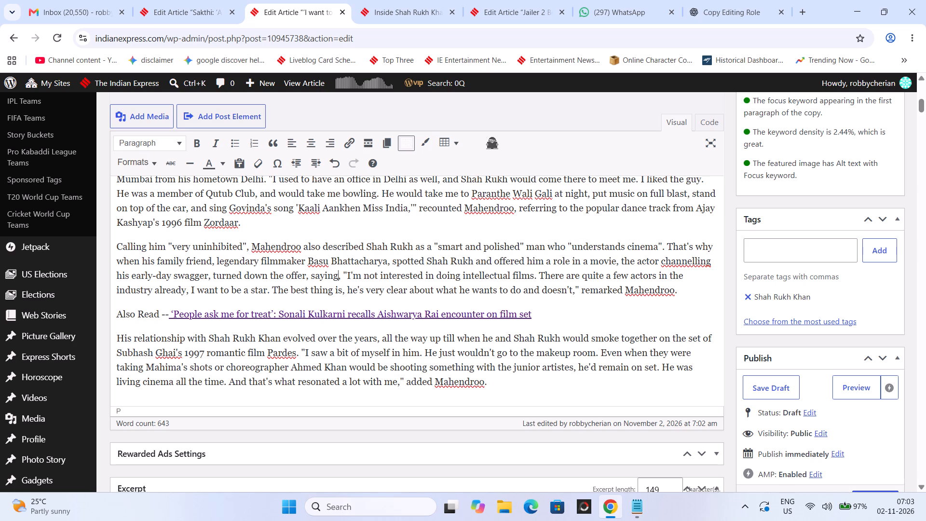
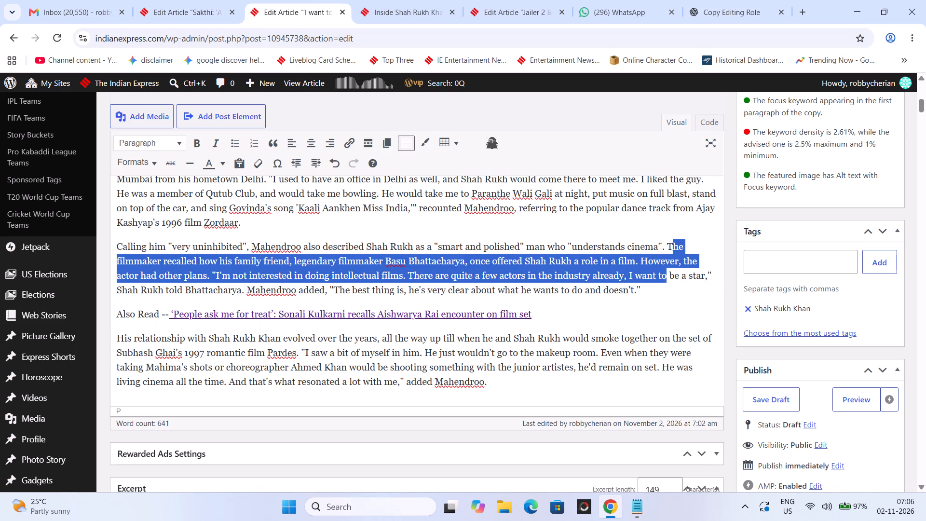
drag(667, 243, 682, 296)
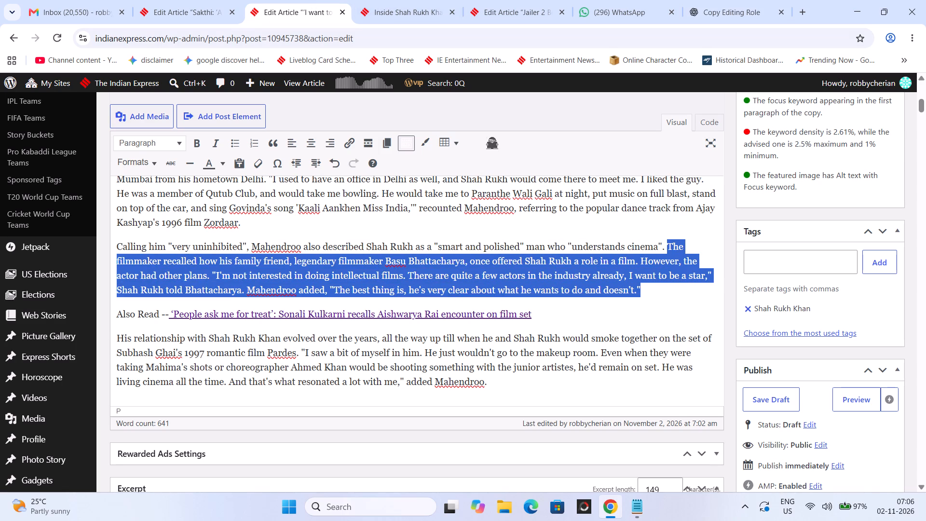
right_click(677, 274)
click(563, 312)
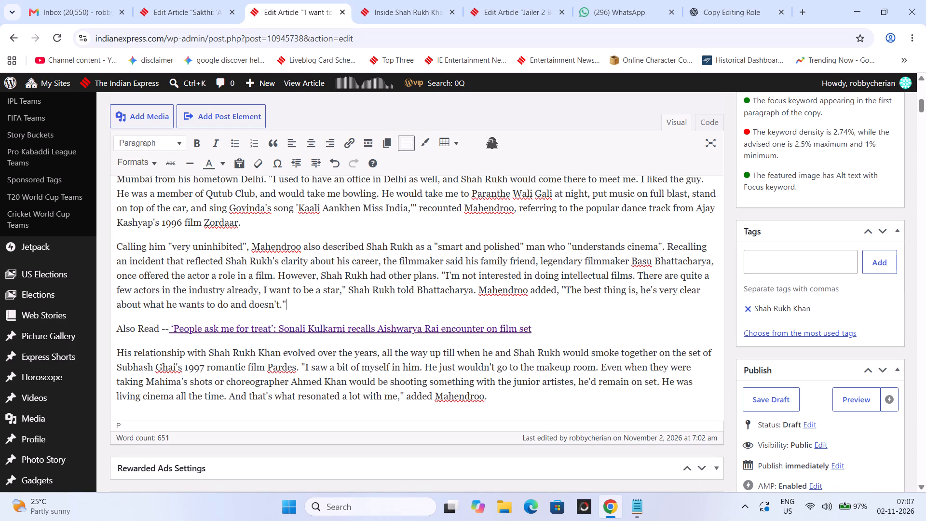
Add the flagged name "Mahendroo" to the spelling dictionary.
right_click(519, 293)
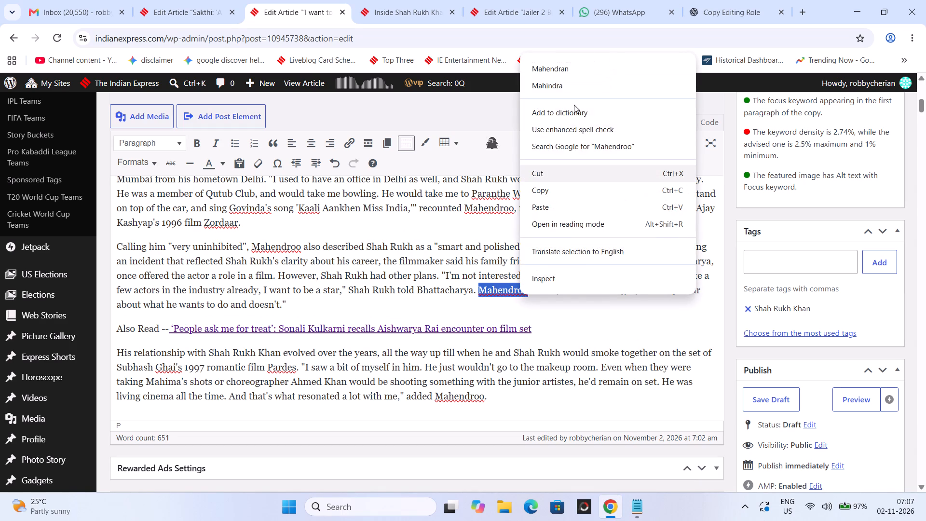
click(574, 105)
click(585, 270)
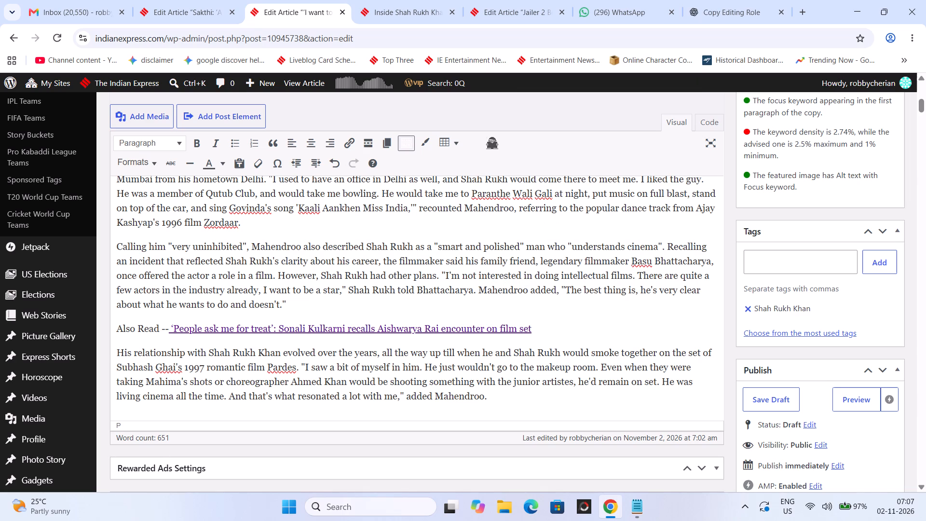
Replace the entry "shah rukh khan first film" with "shah rukh, srk" in the article's optional Keywords.
scroll(585, 270, up, 16)
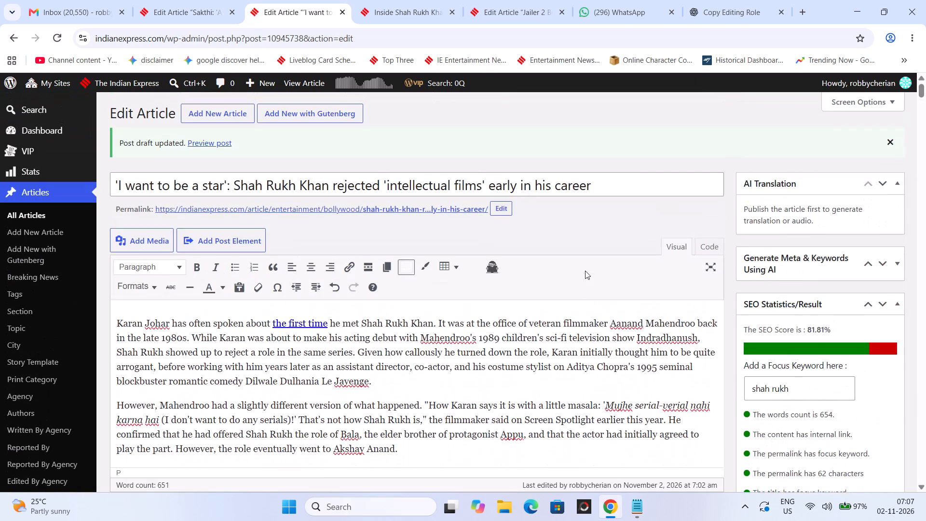
scroll(585, 271, down, 7)
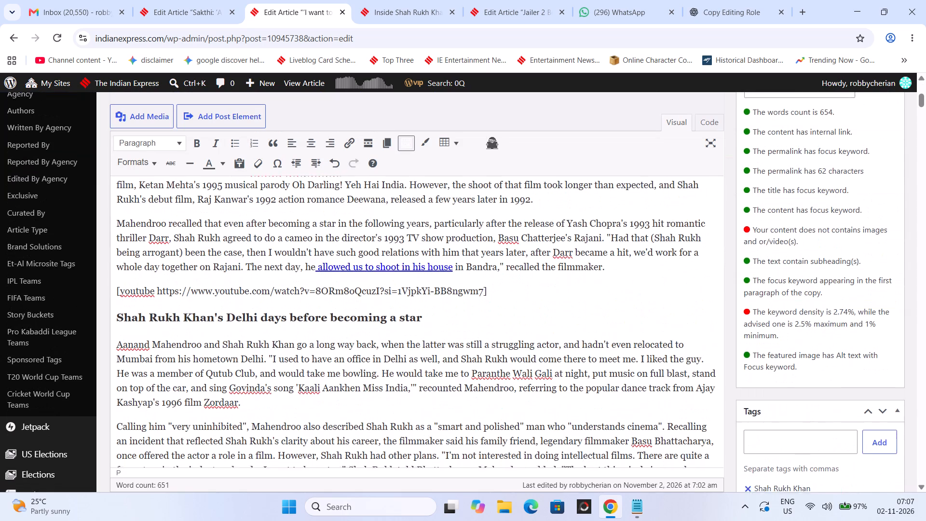
scroll(585, 271, down, 3)
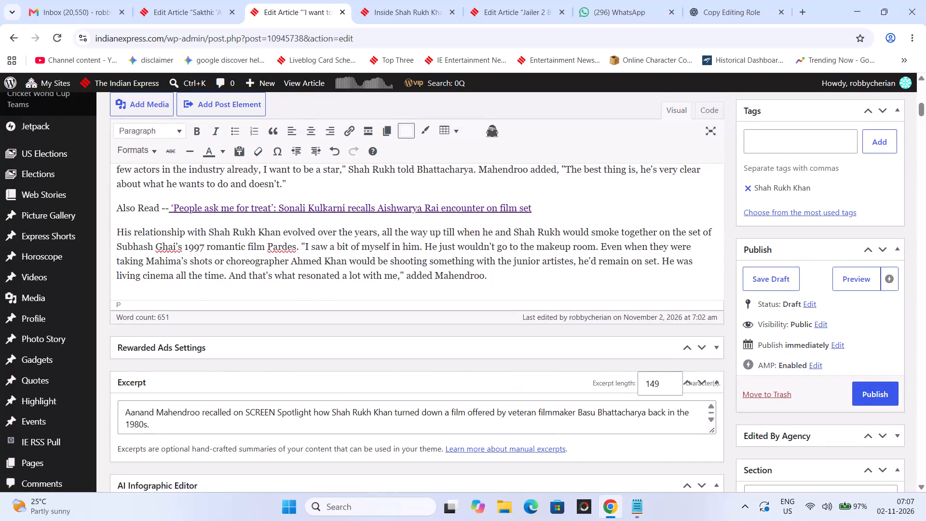
scroll(585, 271, down, 2)
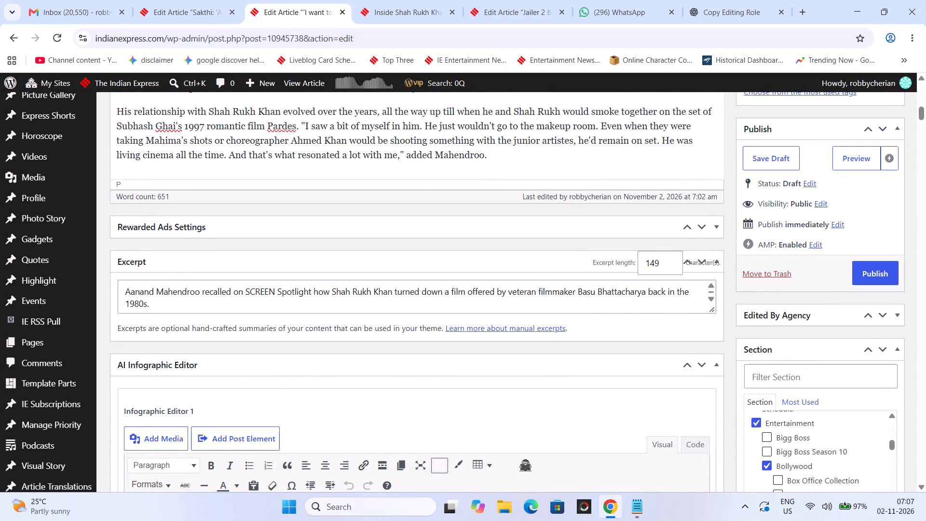
scroll(496, 295, down, 13)
scroll(407, 336, down, 9)
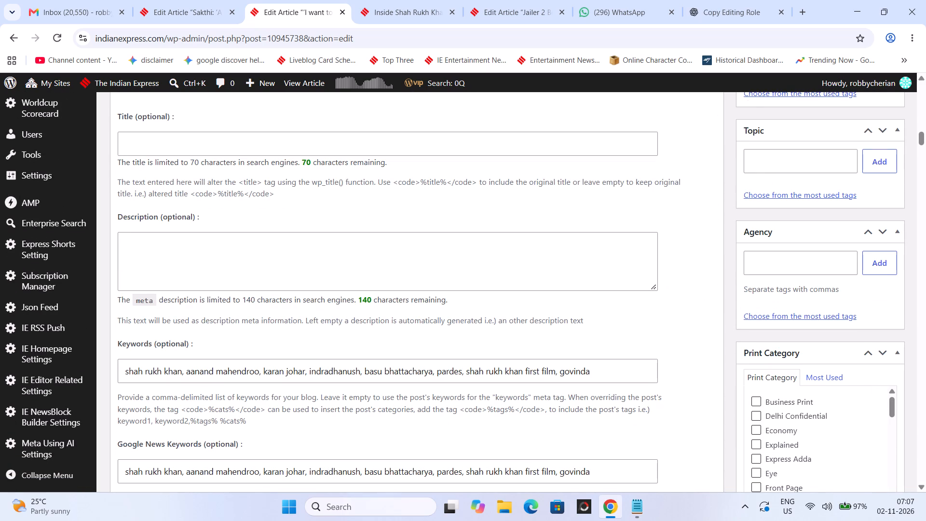
drag(554, 370, 505, 376)
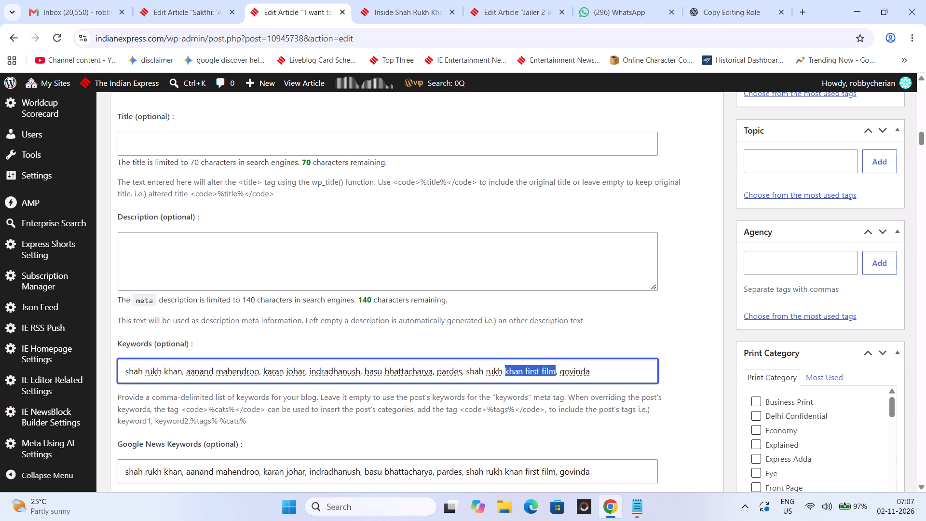
drag(505, 376, 500, 376)
text(, srk)
Copy the complete Keywords list and overwrite the Google News Keywords with it.
key(ctrl+a)
key(ctrl+c)
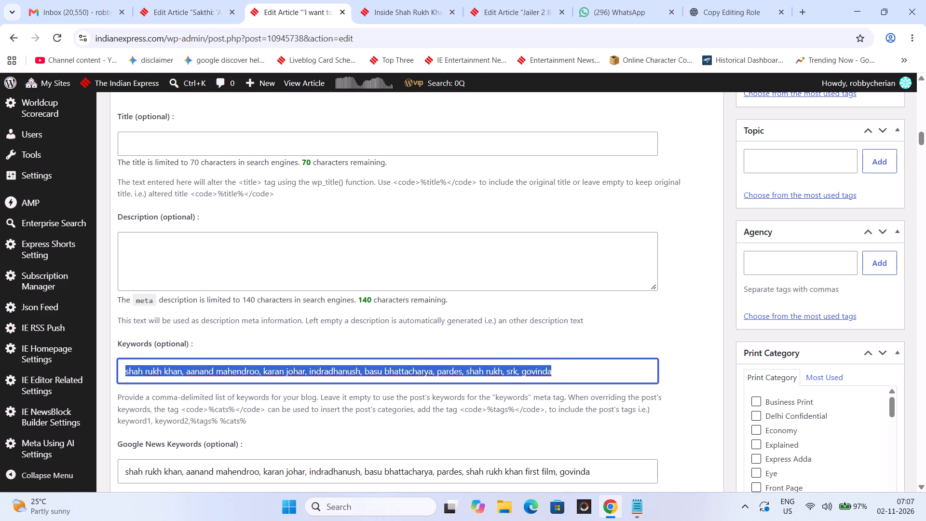
key(Tab)
key(ctrl+v)
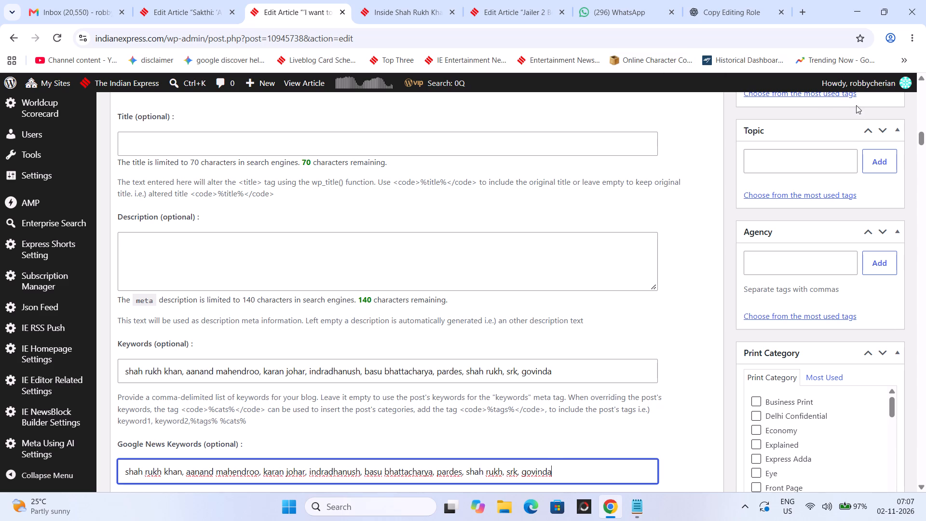
Replace the homepage Alternate Heading with the article's main headline, copied from the title.
drag(924, 143, 925, 520)
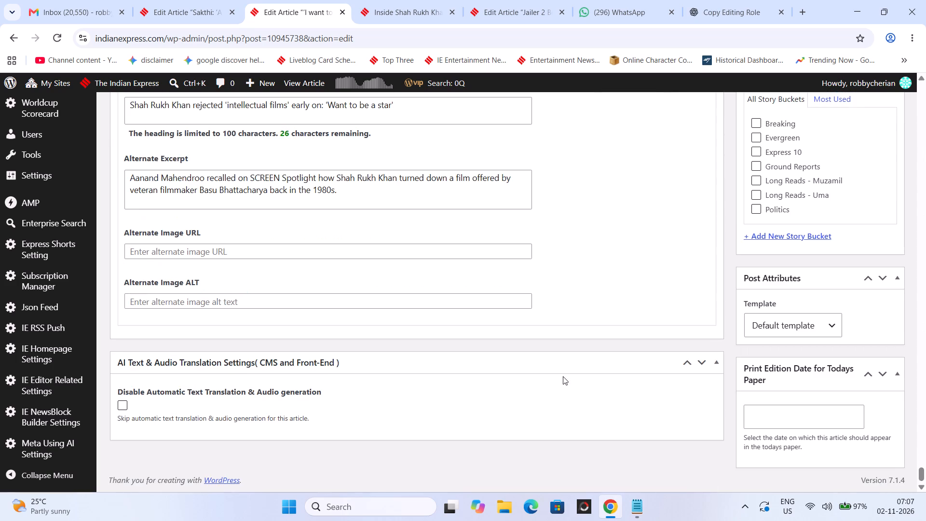
scroll(562, 376, up, 2)
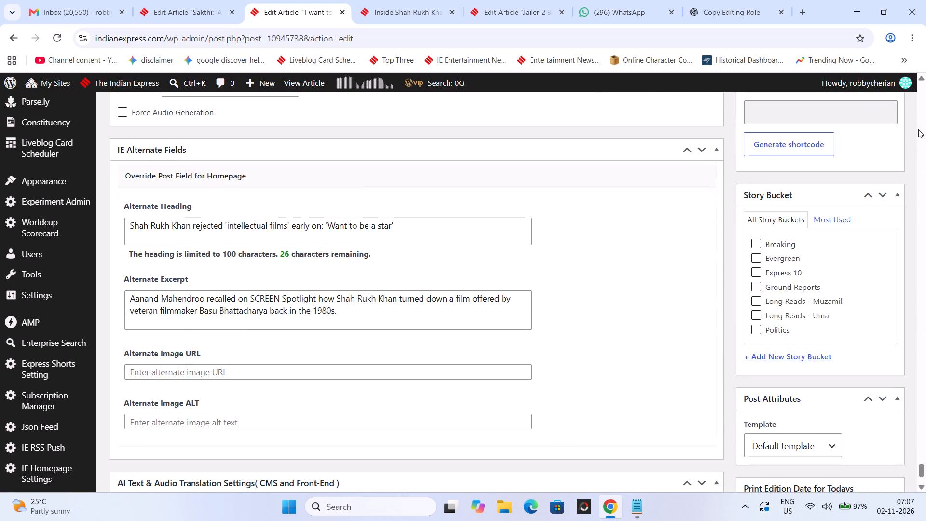
drag(924, 108, 922, 91)
drag(922, 91, 925, 74)
triple_click(318, 179)
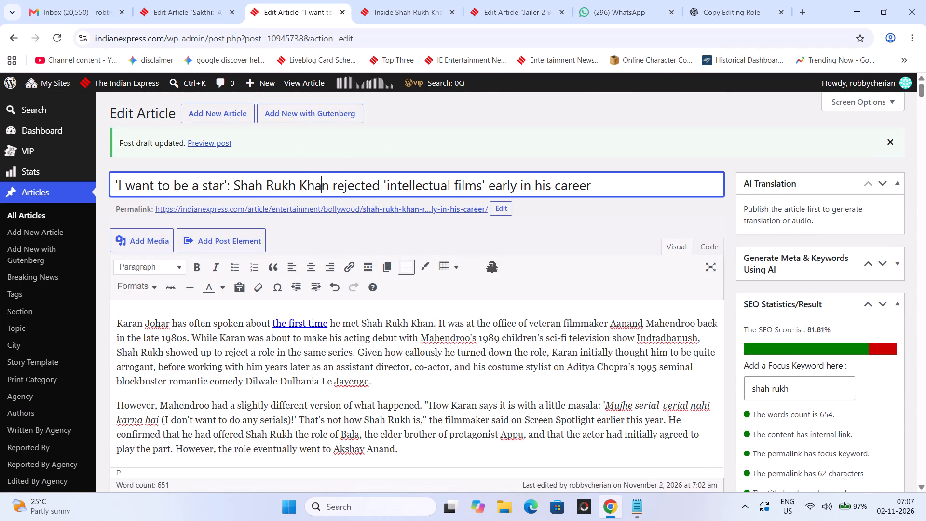
key(ctrl+c)
drag(925, 85, 924, 162)
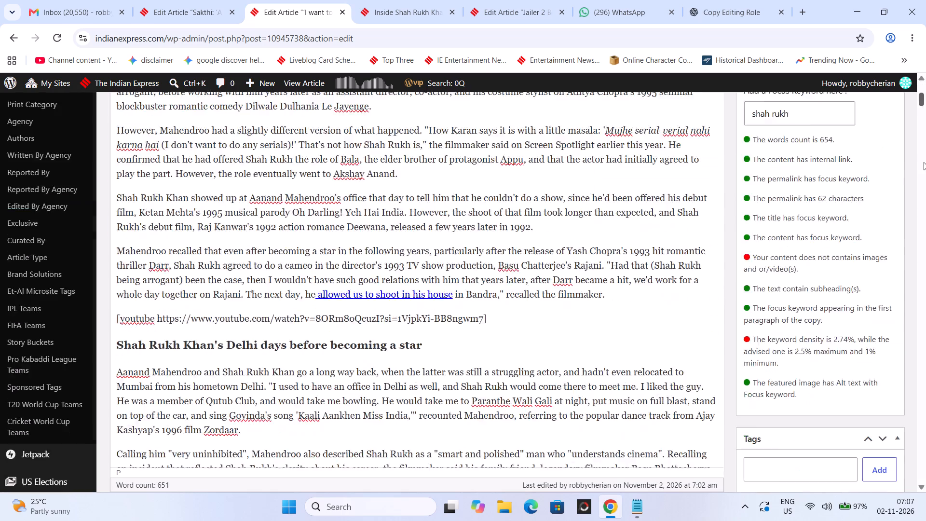
drag(924, 162, 925, 520)
triple_click(259, 109)
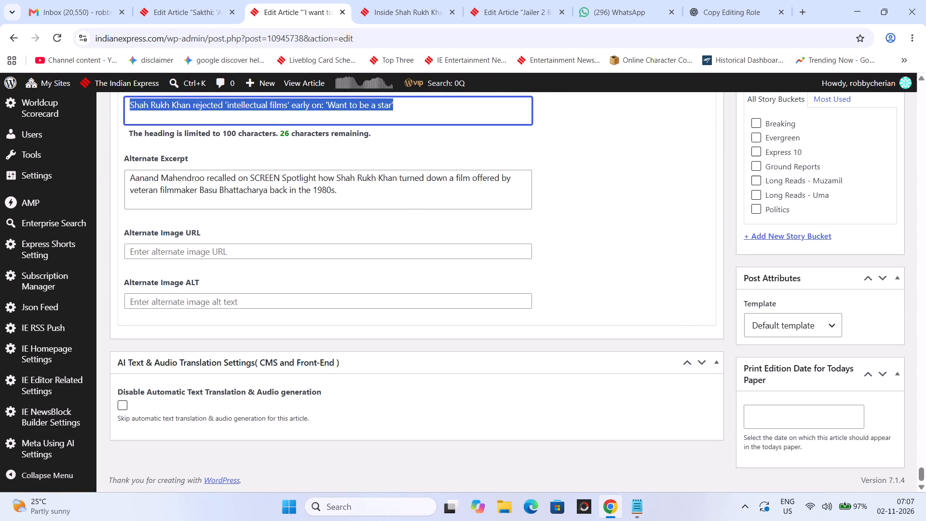
key(ctrl+v)
Shorten "Shah Rukh Khan" to "SRK" in the Alternate Heading.
drag(206, 108, 242, 107)
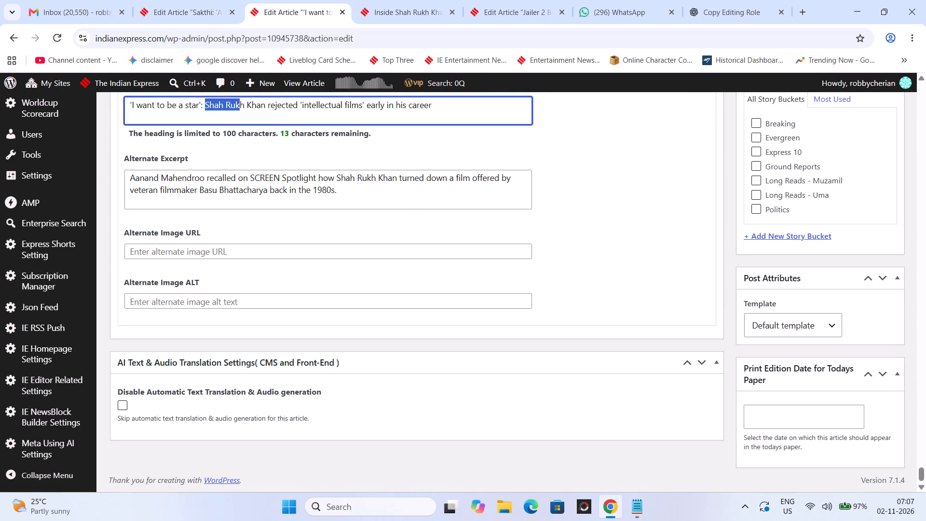
drag(242, 107, 264, 107)
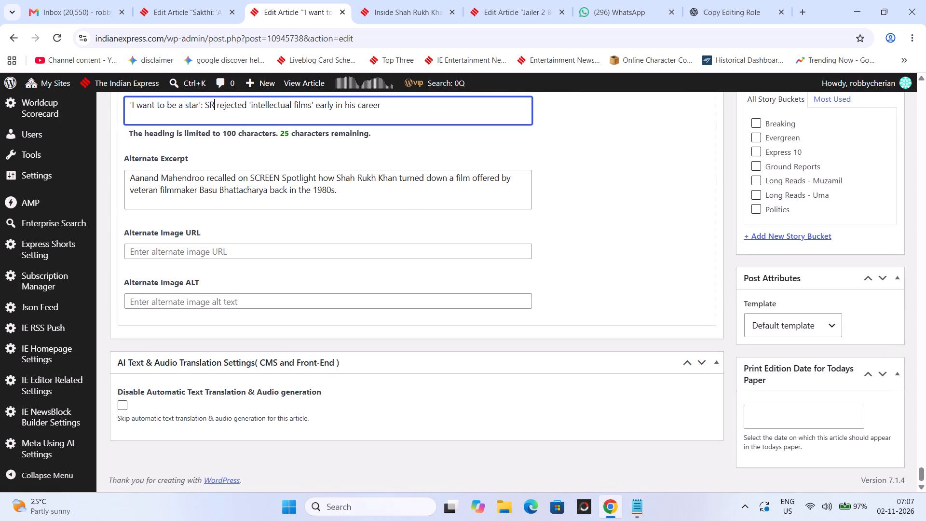
Clear all the text from the Alternate Excerpt.
key(Tab)
key(ctrl+a)
key(BackSpace)
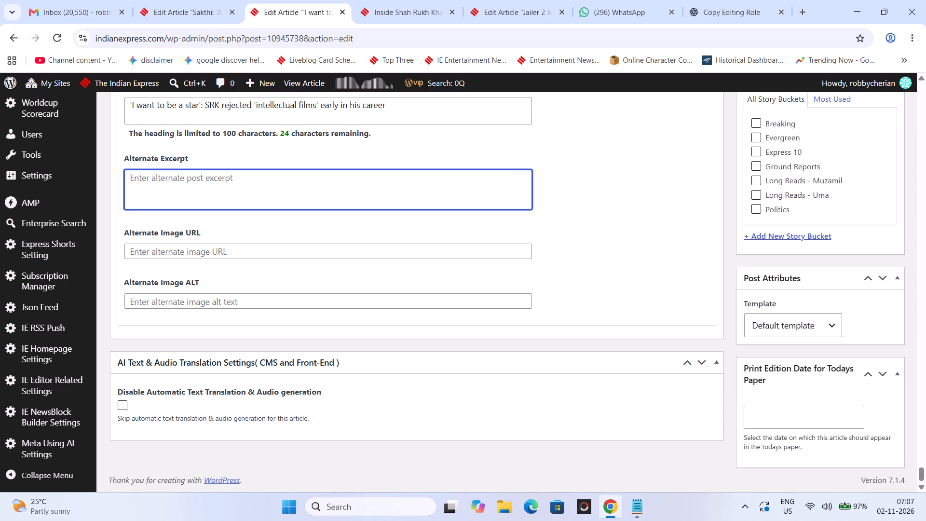
Save the Shah Rukh Khan article as a draft.
click(925, 160)
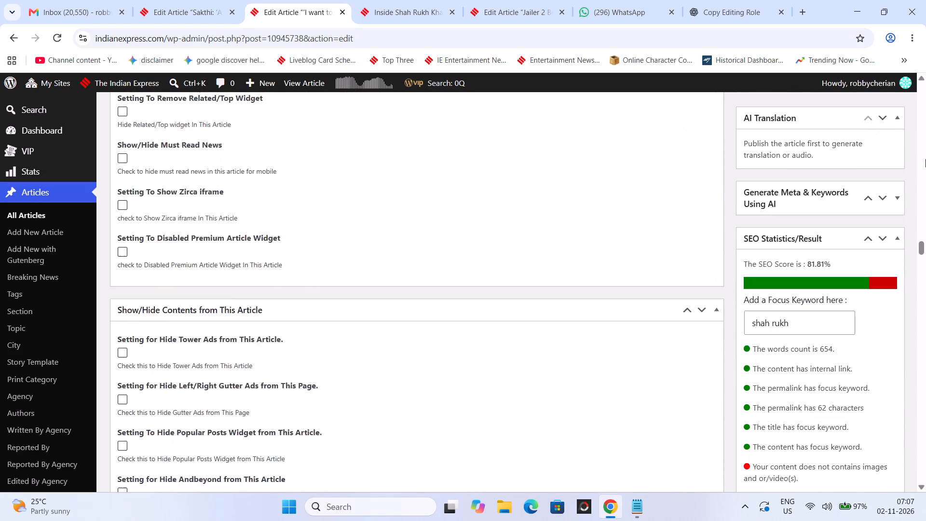
drag(925, 159, 925, 100)
scroll(696, 212, down, 5)
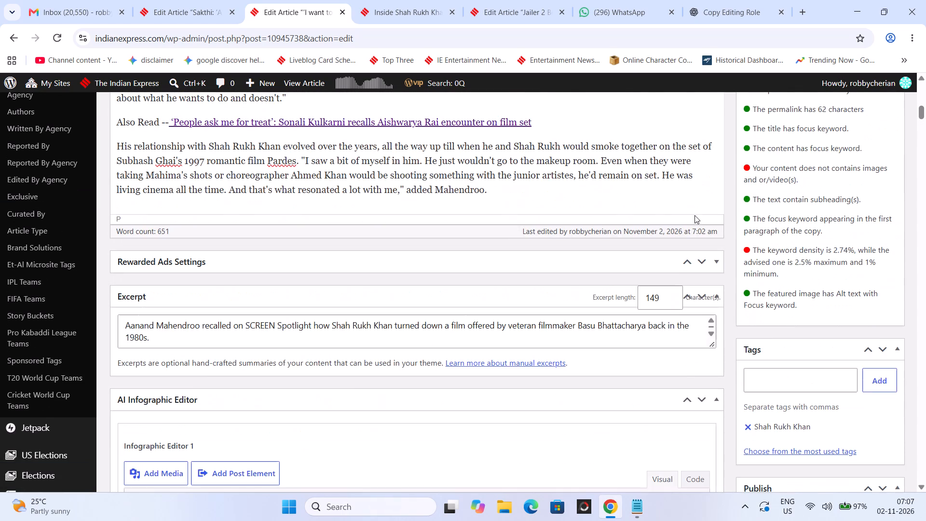
scroll(694, 215, up, 2)
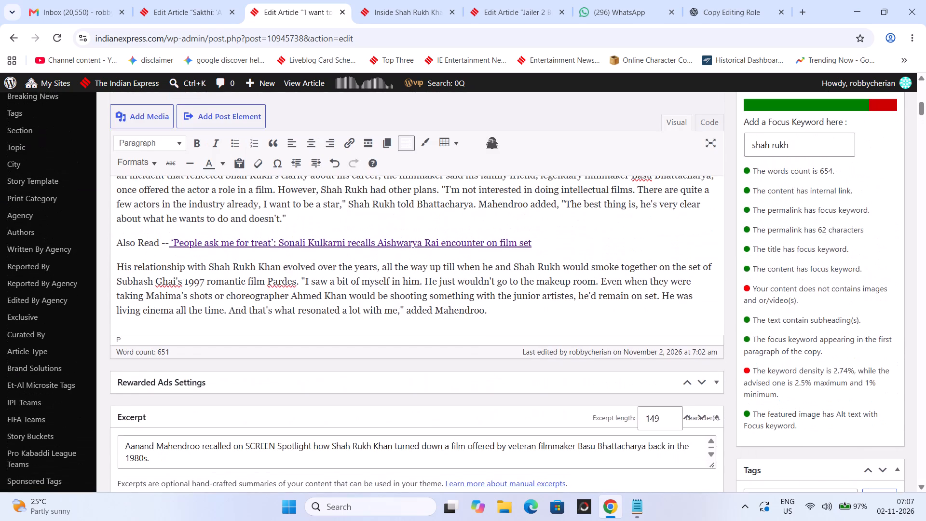
scroll(694, 215, up, 1)
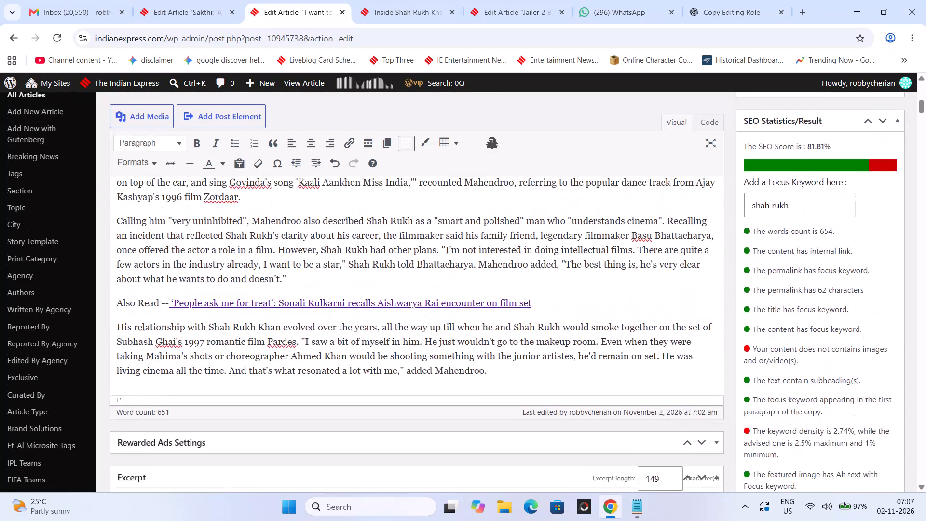
scroll(694, 215, up, 15)
double_click(925, 250)
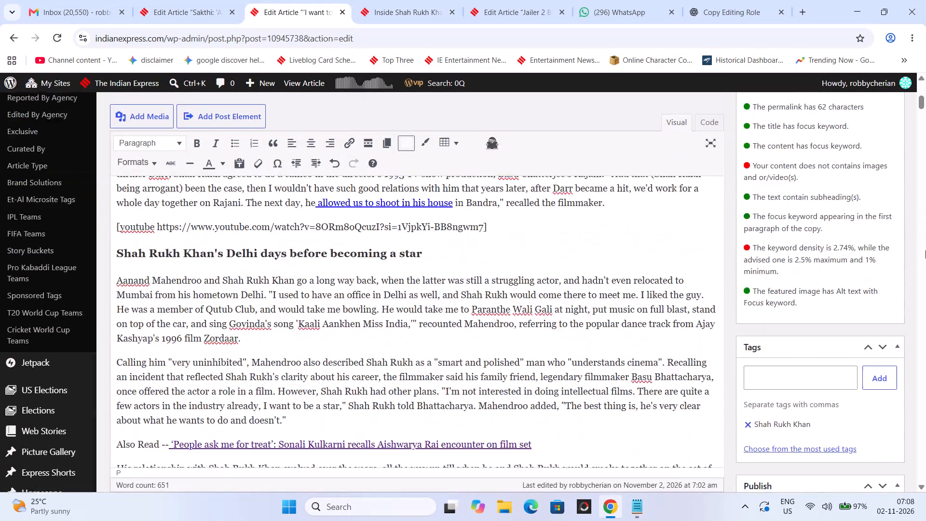
click(763, 142)
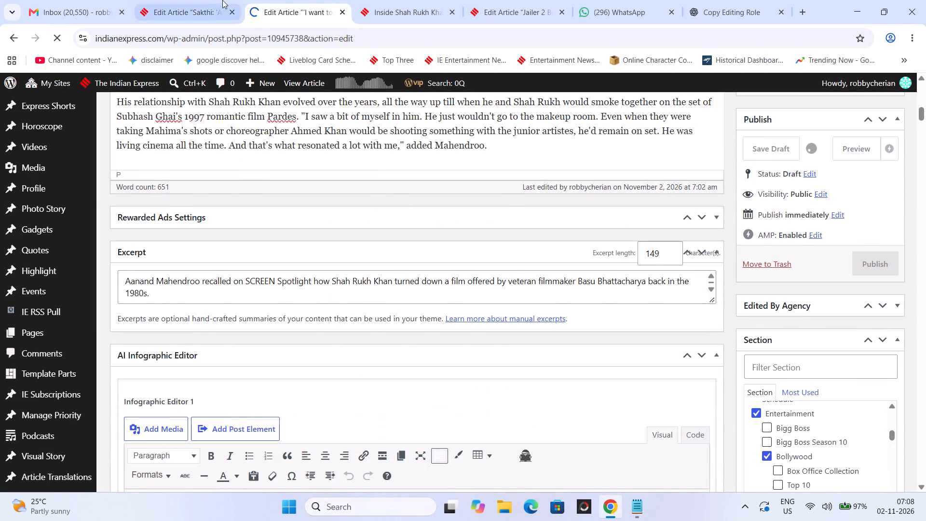
Open the saved Shah Rukh Khan draft's preview and close the article's editing page.
click(207, 0)
click(300, 0)
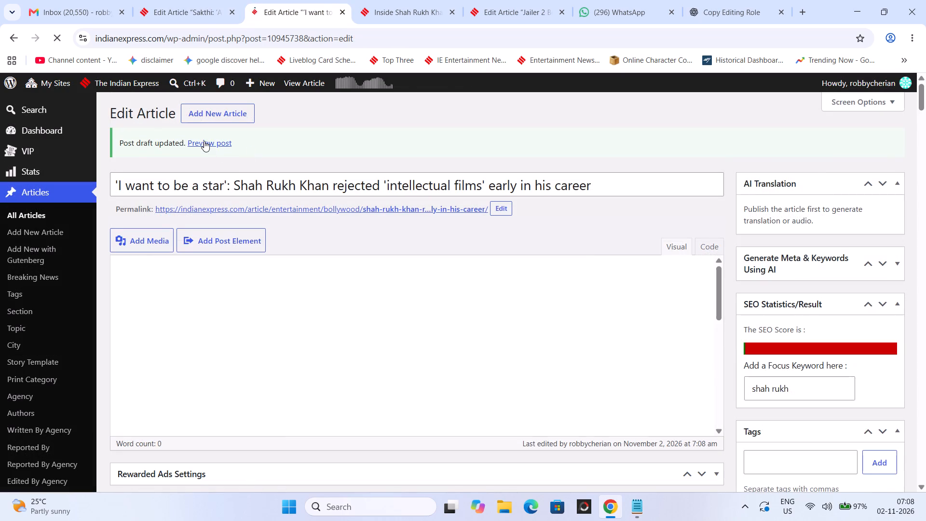
click(204, 141)
click(281, 0)
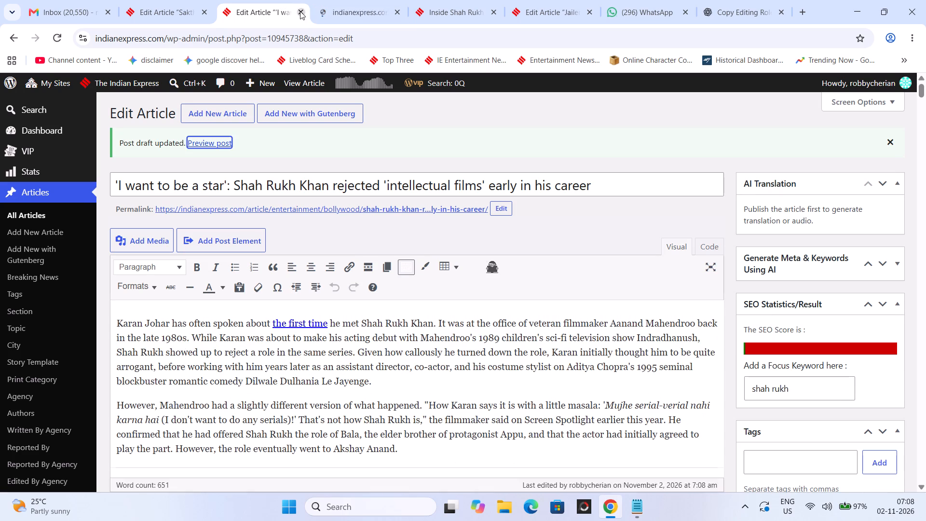
click(300, 11)
Switch to the Sakthi article on NTR Jr and look through its opening paragraphs, image and caption.
click(182, 0)
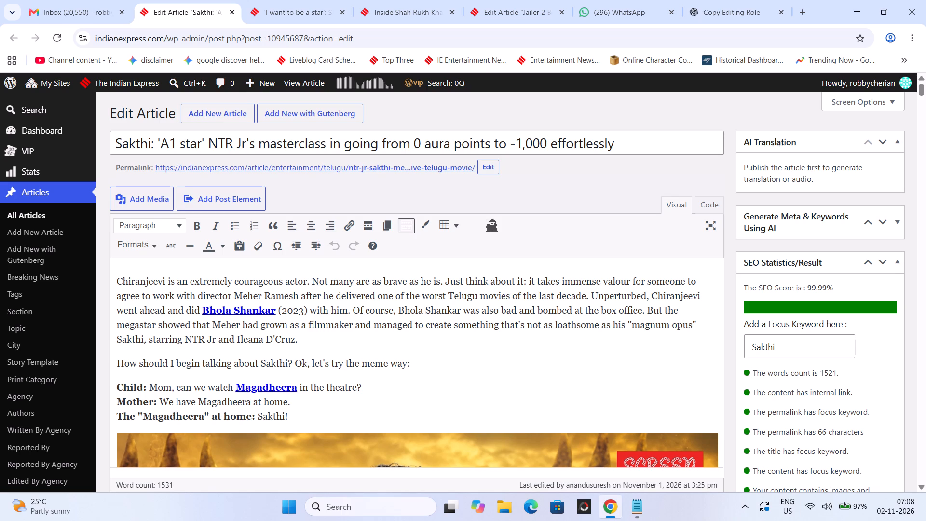
scroll(465, 309, down, 1)
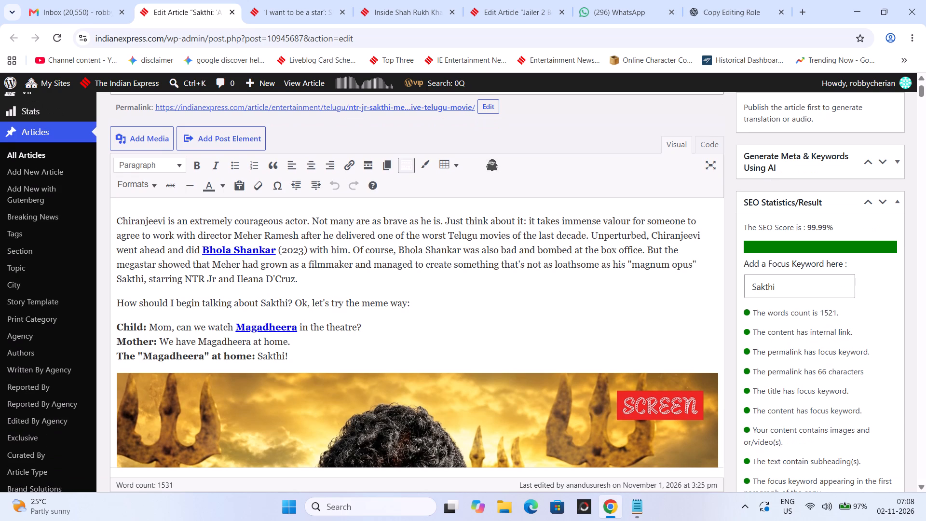
scroll(465, 309, down, 3)
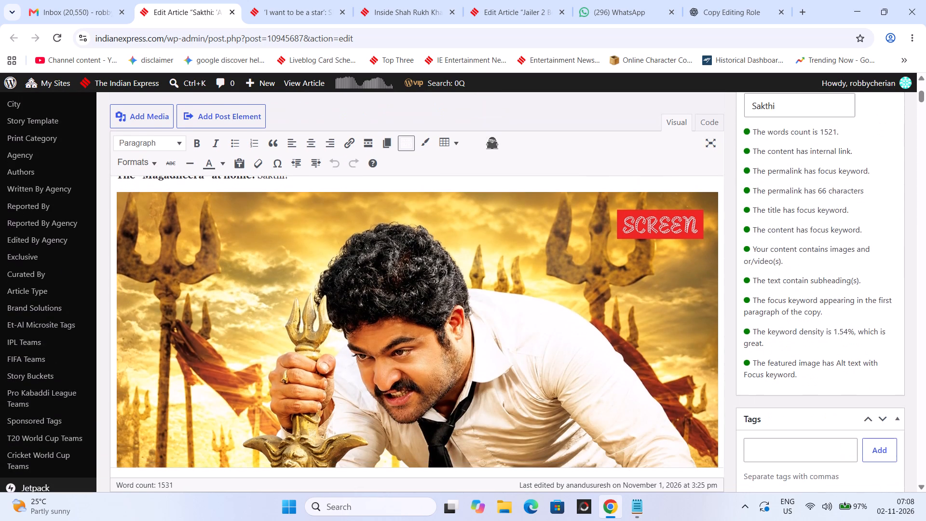
scroll(465, 309, down, 8)
scroll(465, 309, up, 2)
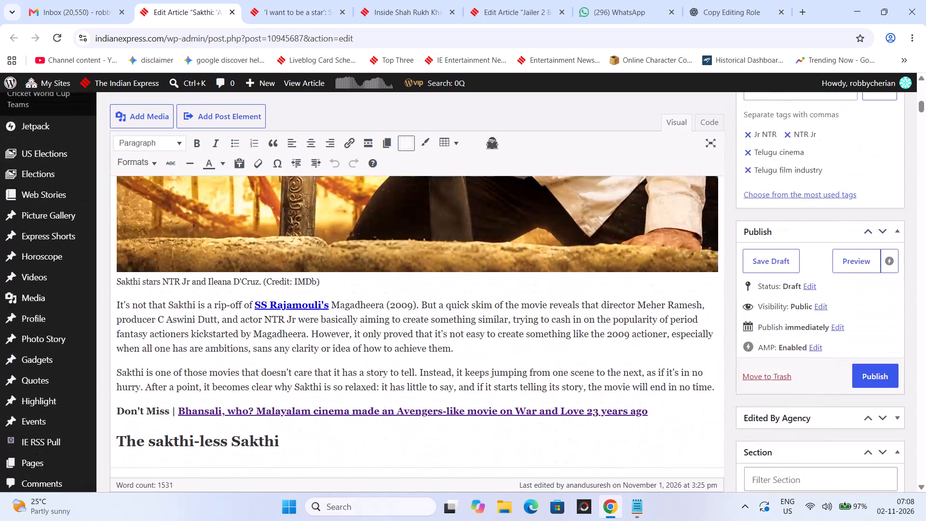
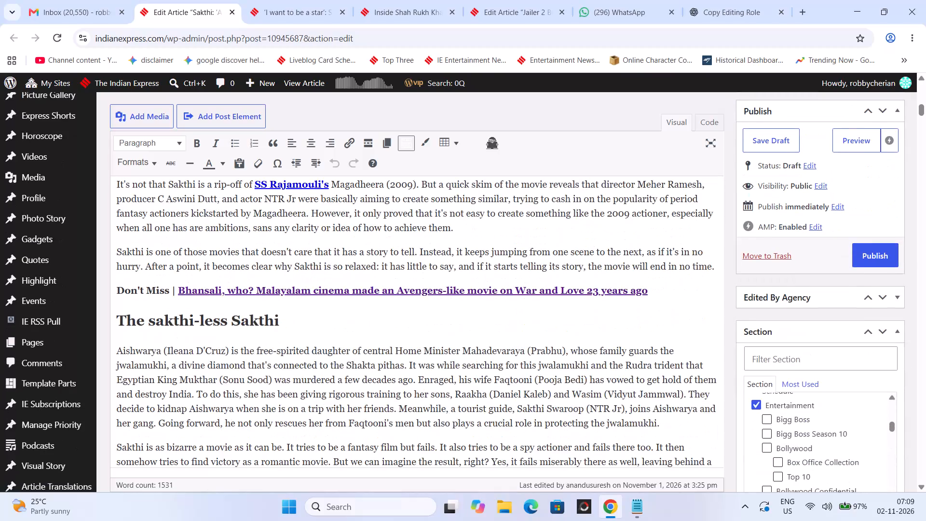
Proofread the Sakthi article's "The sakthi-less Sakthi" and "Overacting, underacting" sections, including the image caption and linked stories.
scroll(465, 309, down, 2)
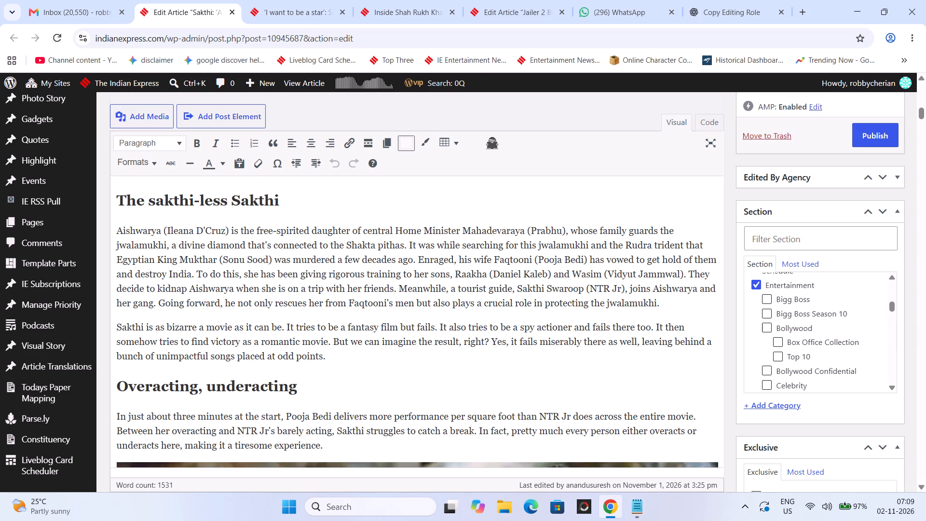
scroll(554, 267, down, 1)
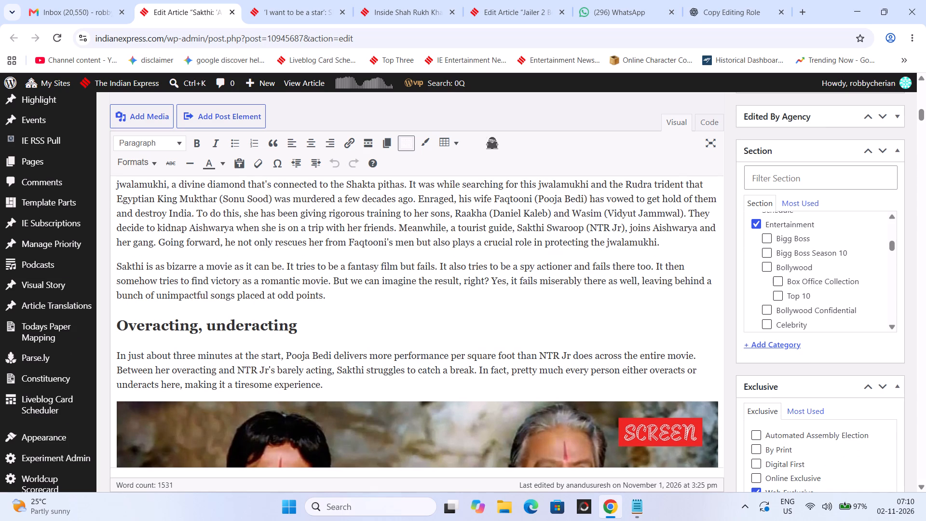
scroll(539, 291, down, 1)
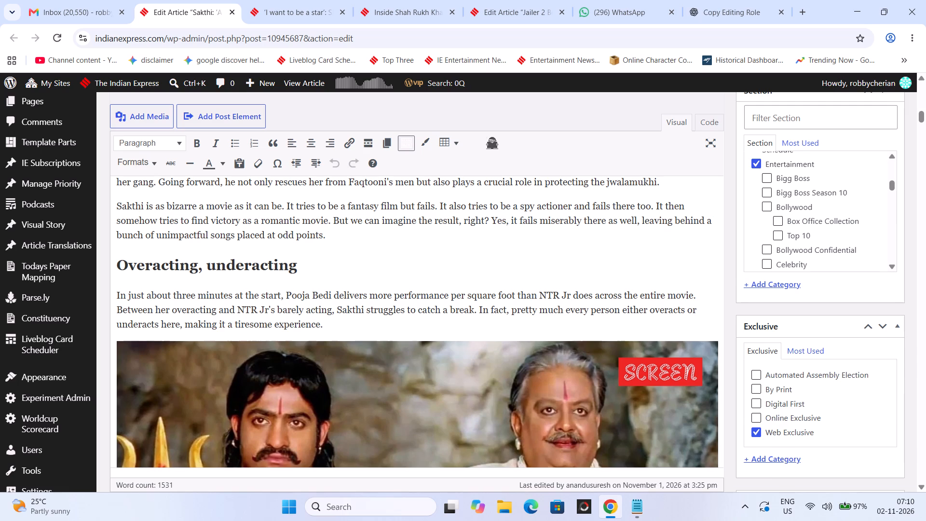
scroll(469, 289, down, 1)
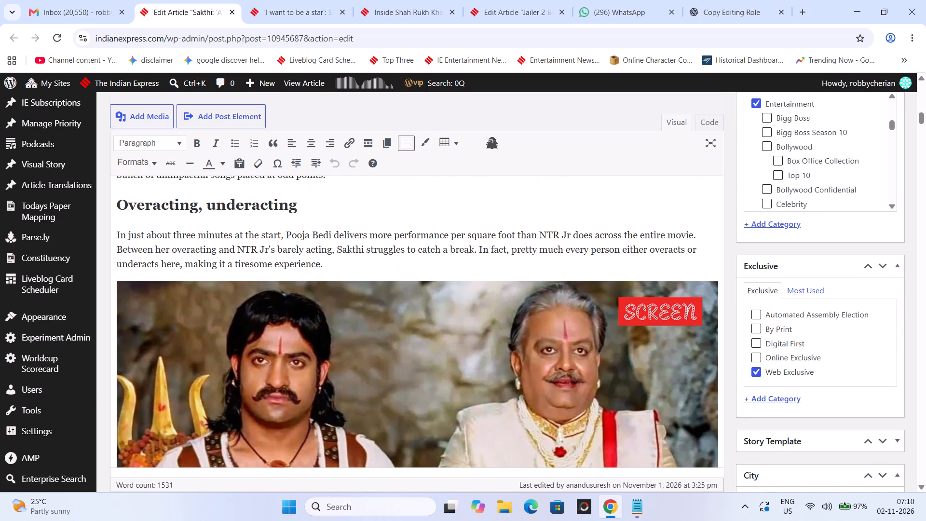
scroll(469, 289, down, 7)
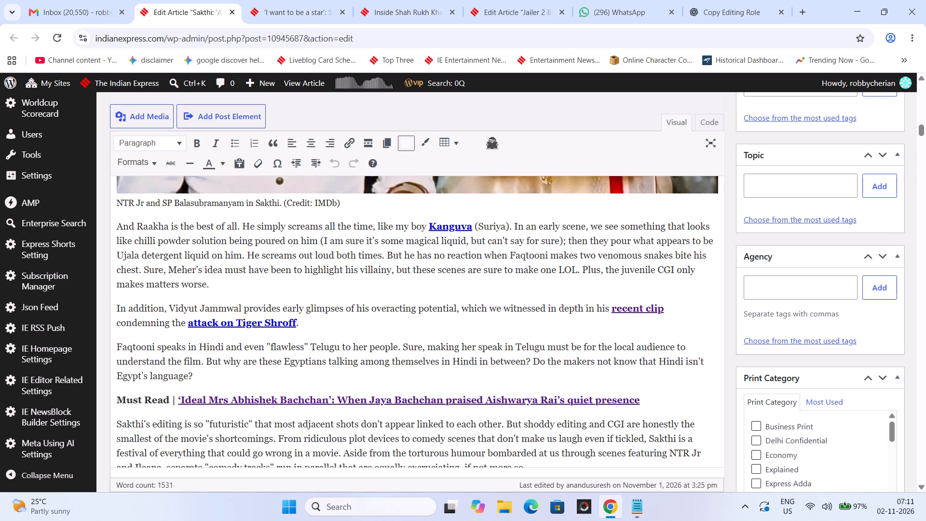
scroll(318, 296, down, 1)
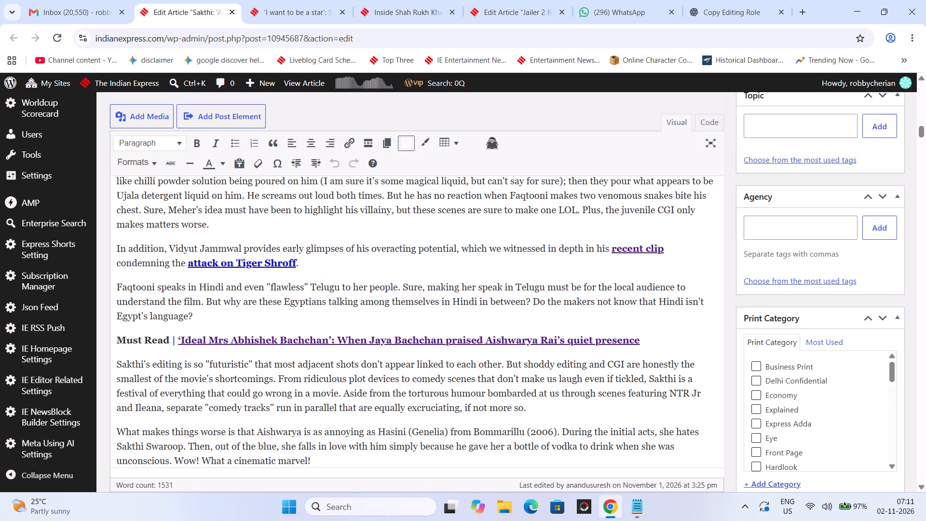
scroll(318, 296, down, 2)
scroll(318, 296, up, 1)
scroll(318, 296, down, 2)
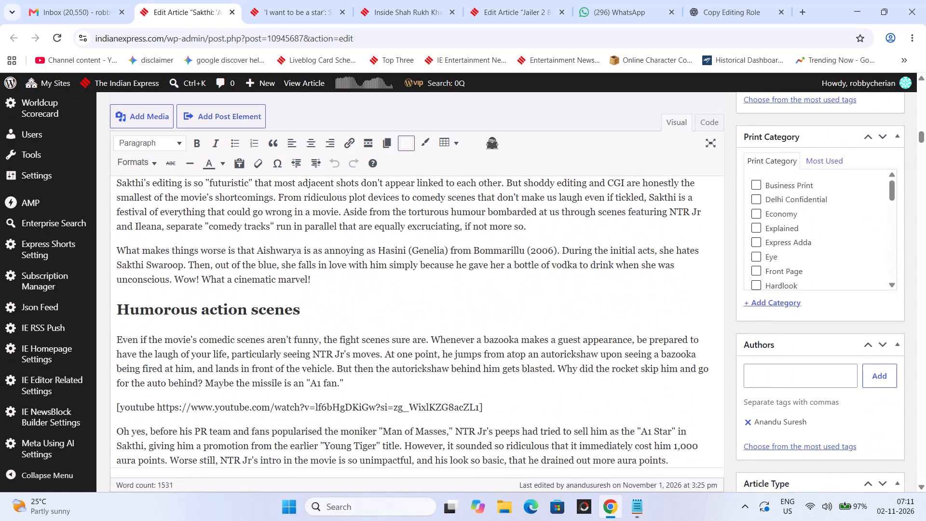
scroll(318, 296, down, 9)
scroll(318, 296, up, 9)
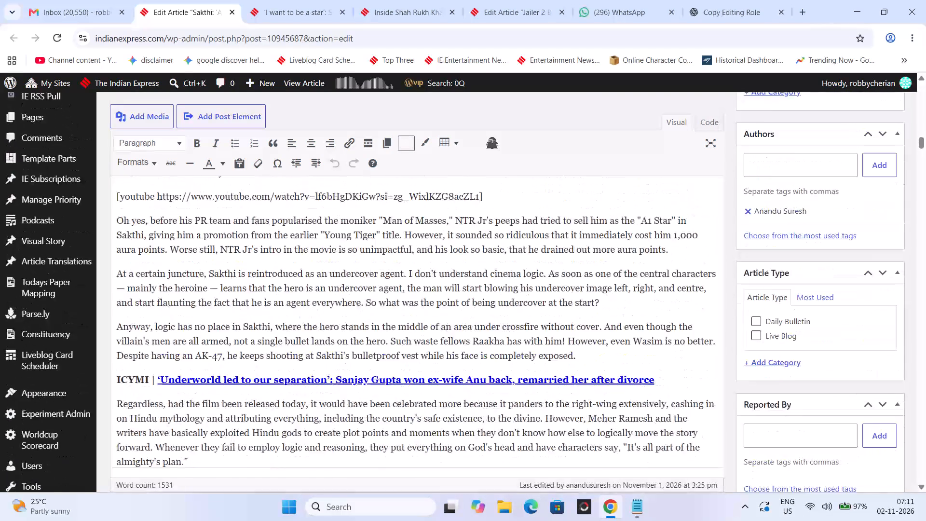
scroll(318, 296, up, 1)
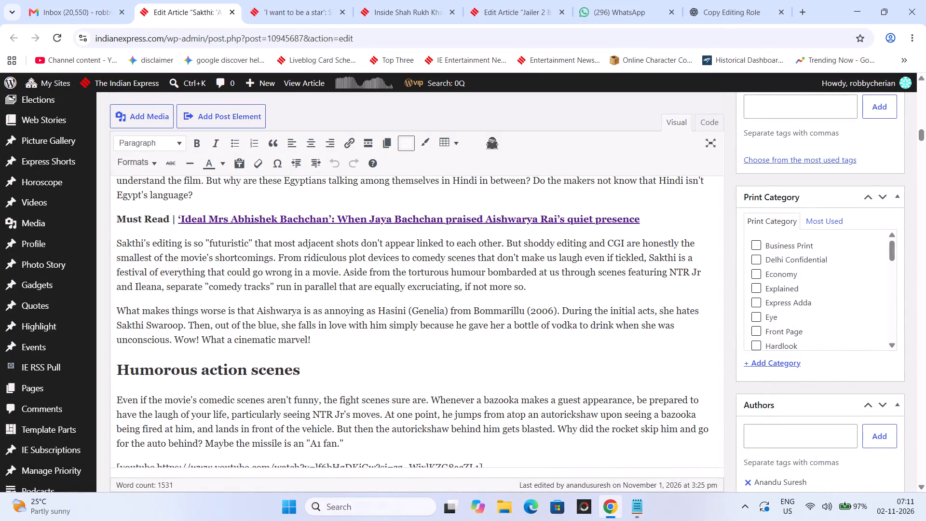
Proofread the rest of the Sakthi article, from the end of "Overacting, underacting" through the closing italic column note.
click(151, 255)
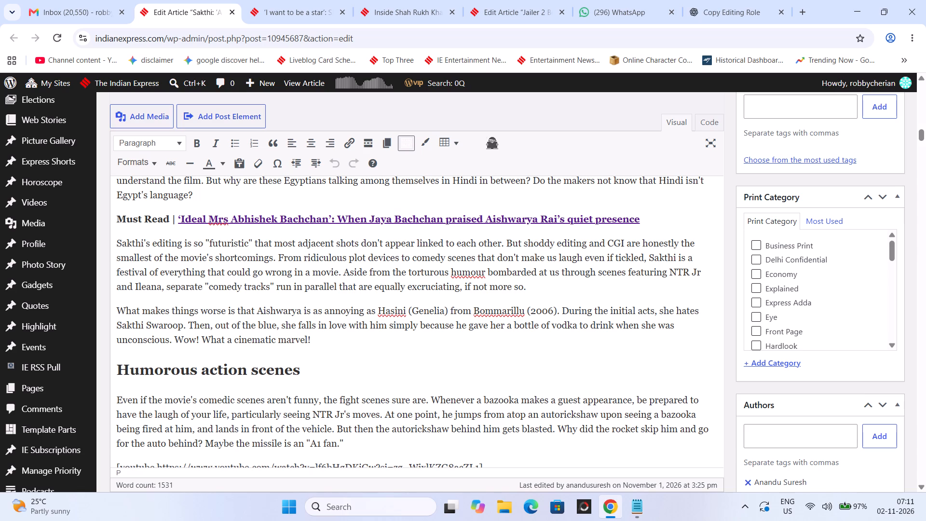
scroll(328, 308, down, 2)
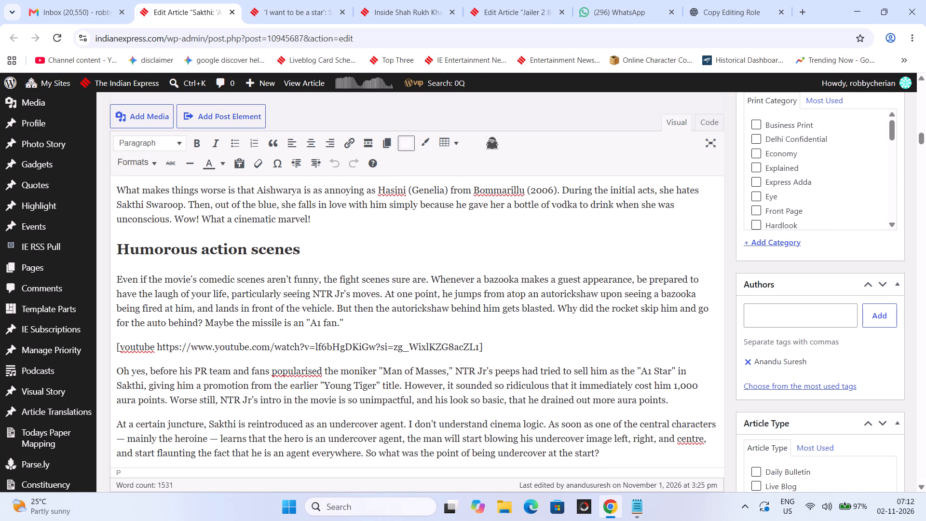
scroll(328, 308, down, 1)
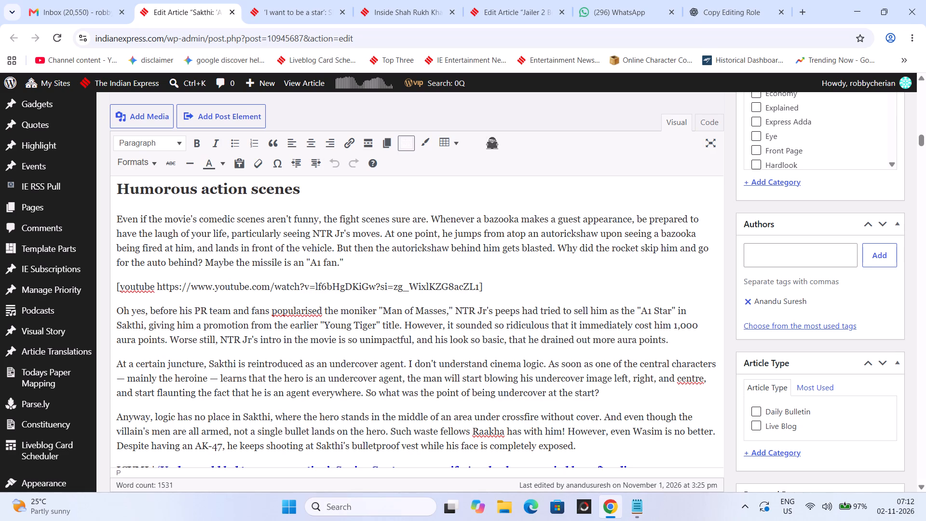
scroll(333, 296, down, 1)
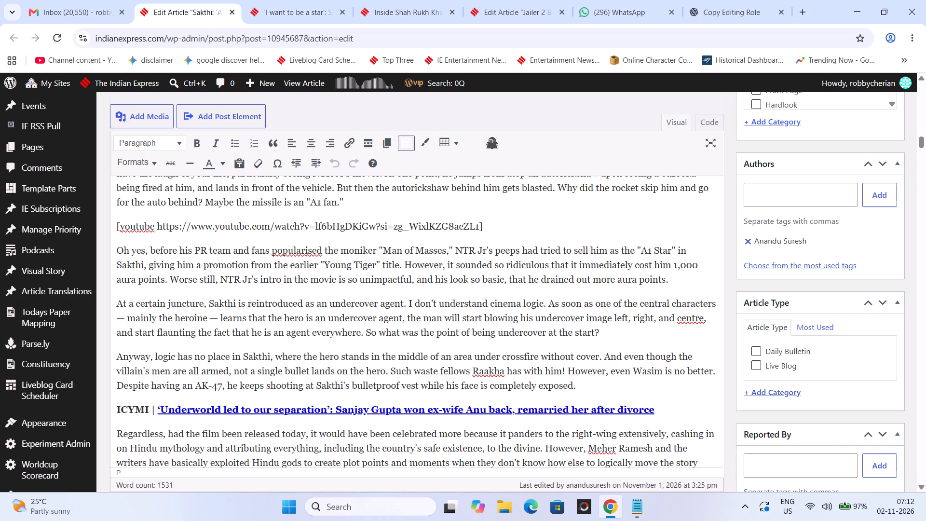
scroll(333, 296, down, 1)
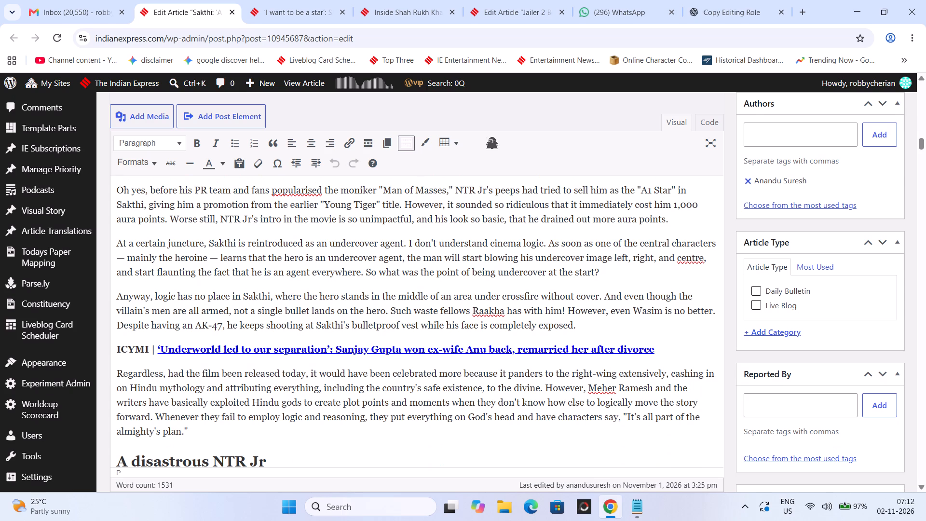
scroll(333, 296, down, 1)
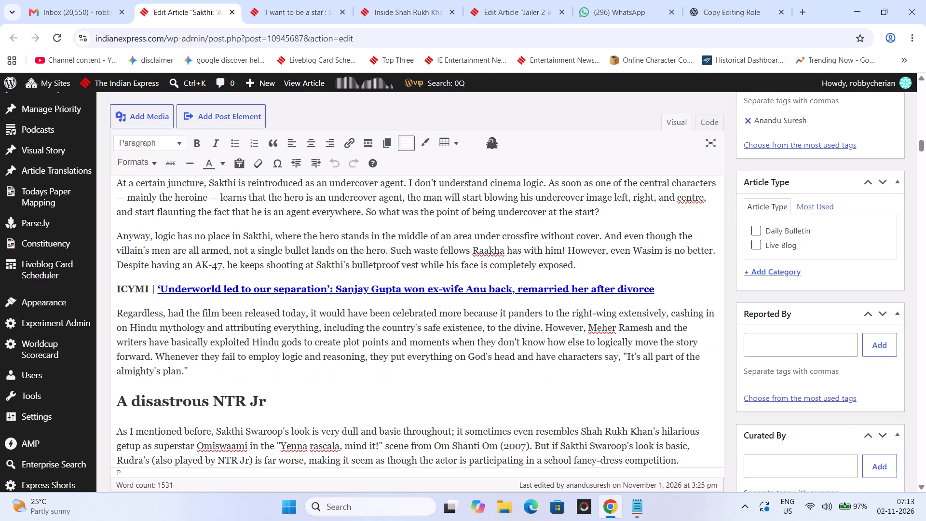
scroll(333, 296, down, 1)
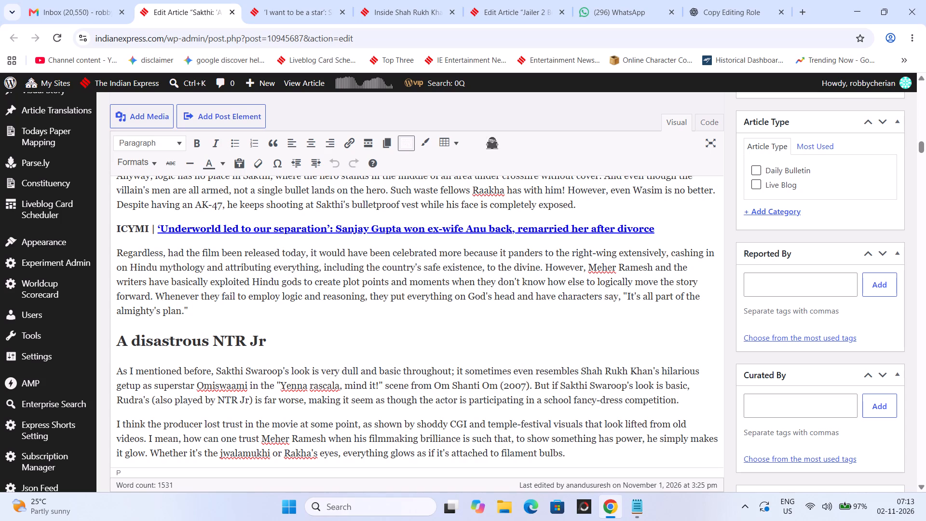
scroll(333, 296, down, 1)
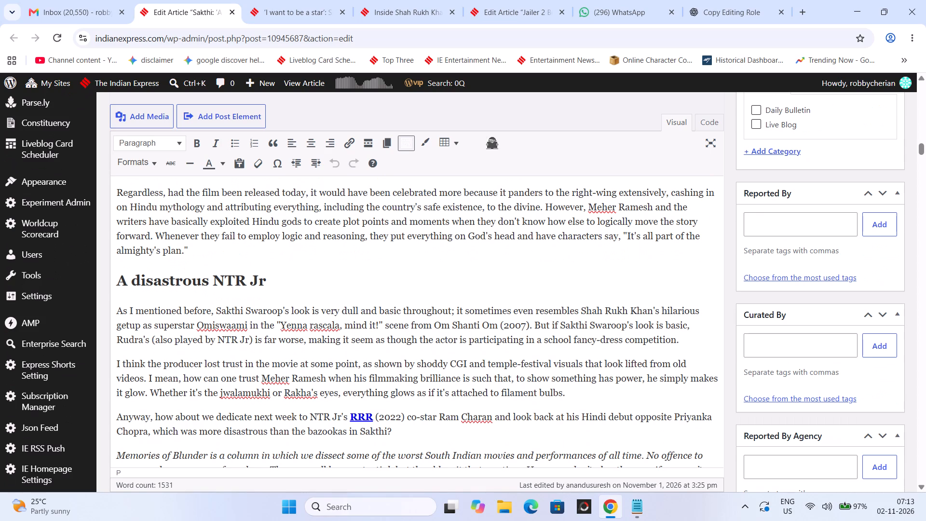
scroll(333, 296, down, 1)
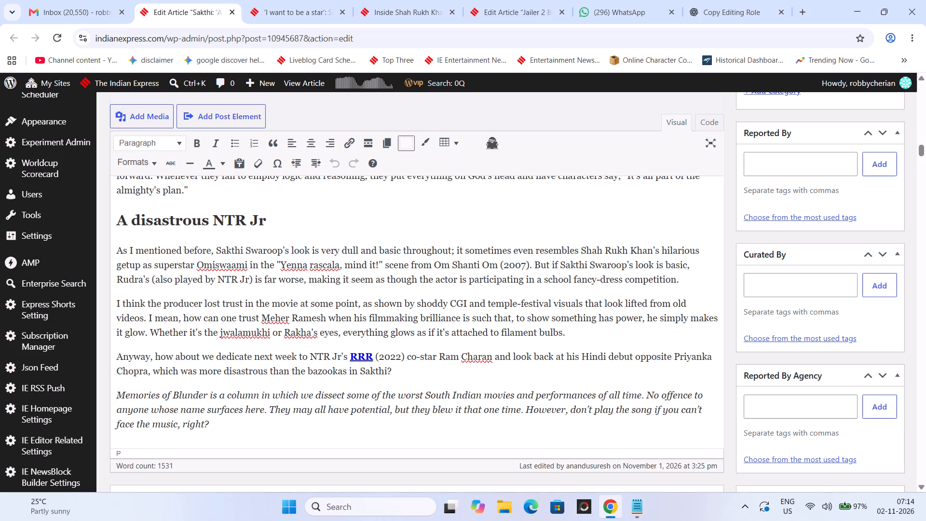
click(266, 371)
click(411, 366)
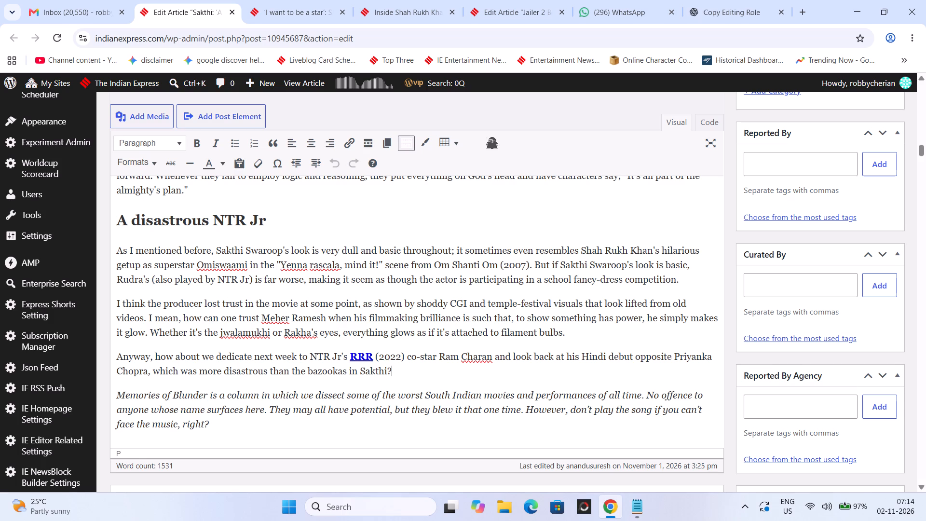
scroll(411, 365, down, 5)
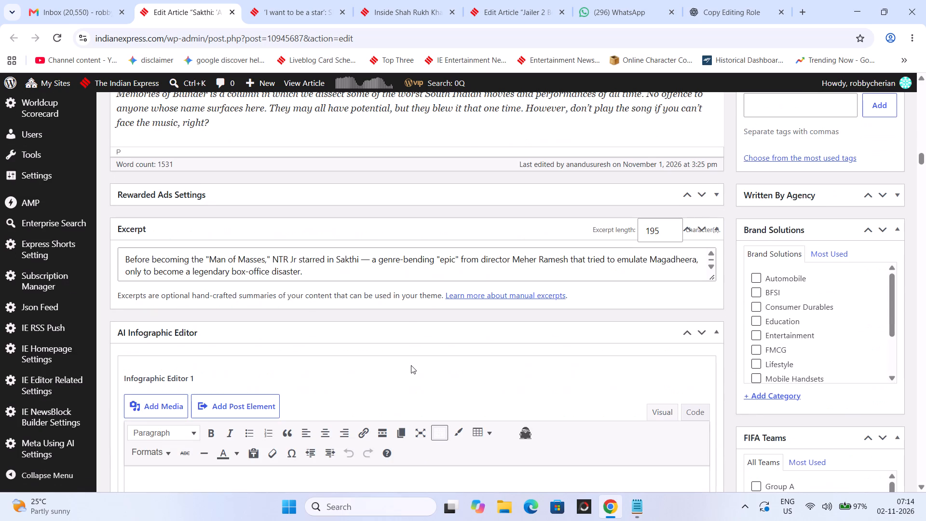
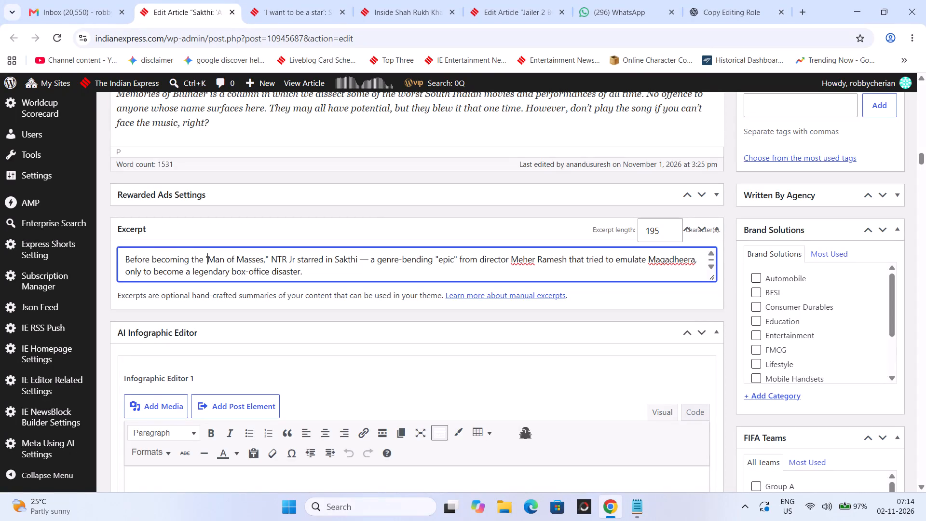
In the excerpt, change the closing quotation mark after Man of Masses and both marks around epic to single quotes.
drag(270, 264, 267, 263)
drag(267, 263, 265, 263)
key(apostrophe)
key(space)
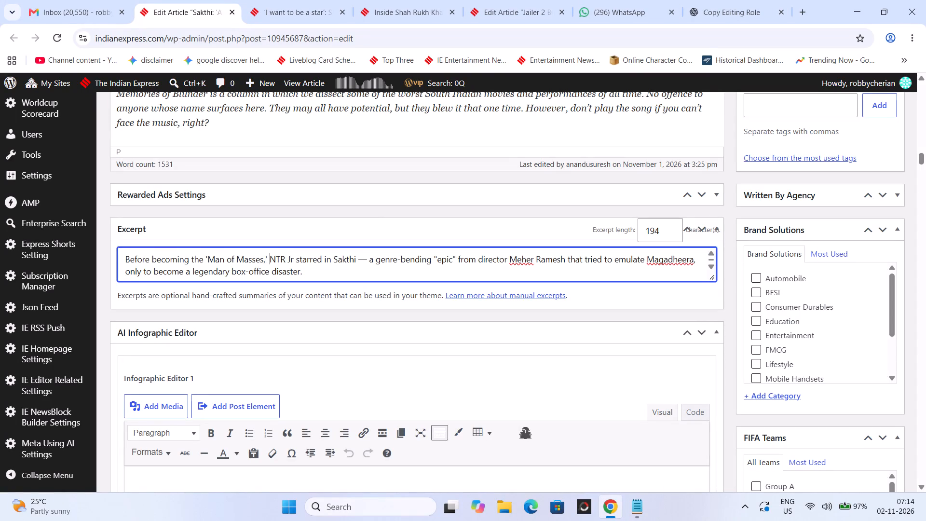
click(438, 262)
key(apostrophe)
click(449, 260)
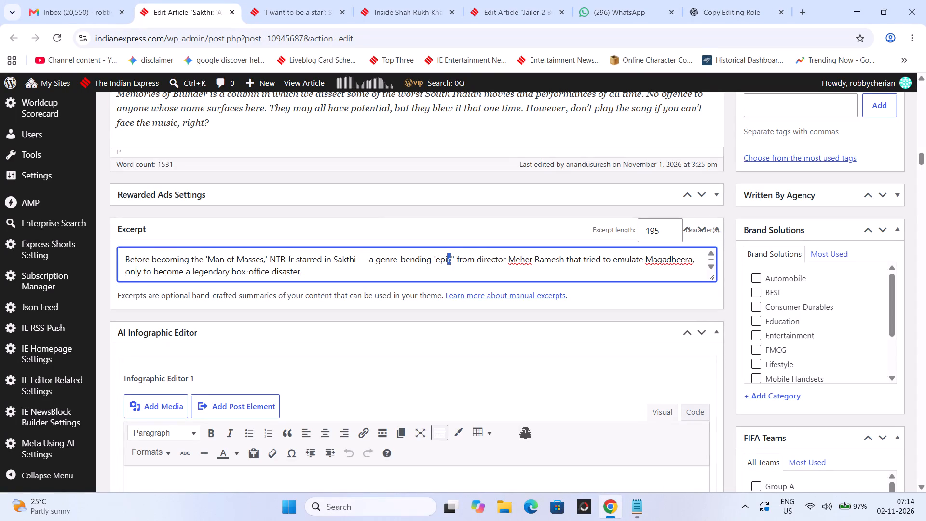
click(453, 262)
click(453, 263)
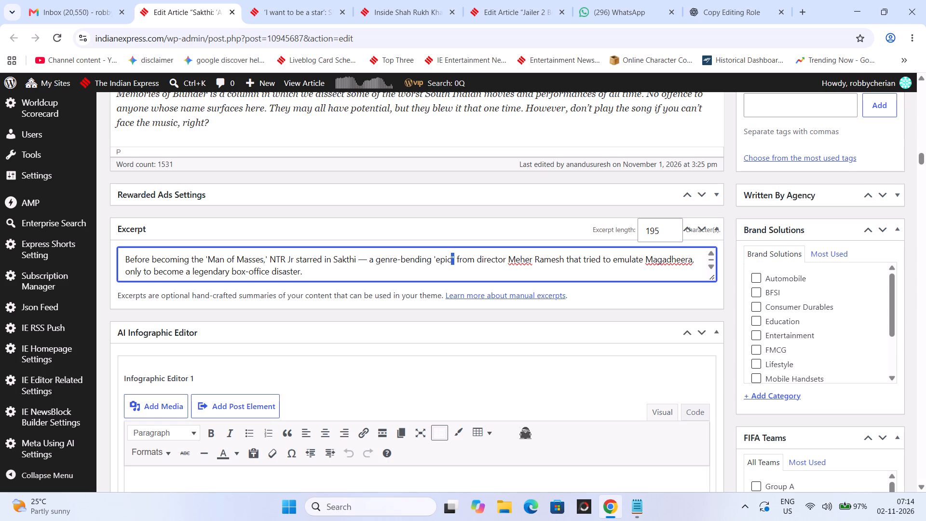
key(apostrophe)
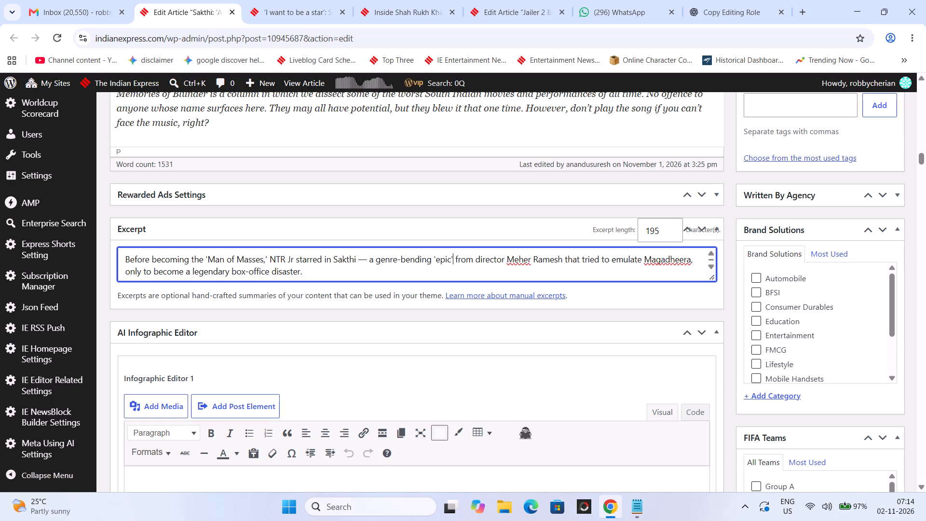
In the homepage Alternate Excerpt, replace the double quotation marks around epic with single quotes.
scroll(489, 333, down, 12)
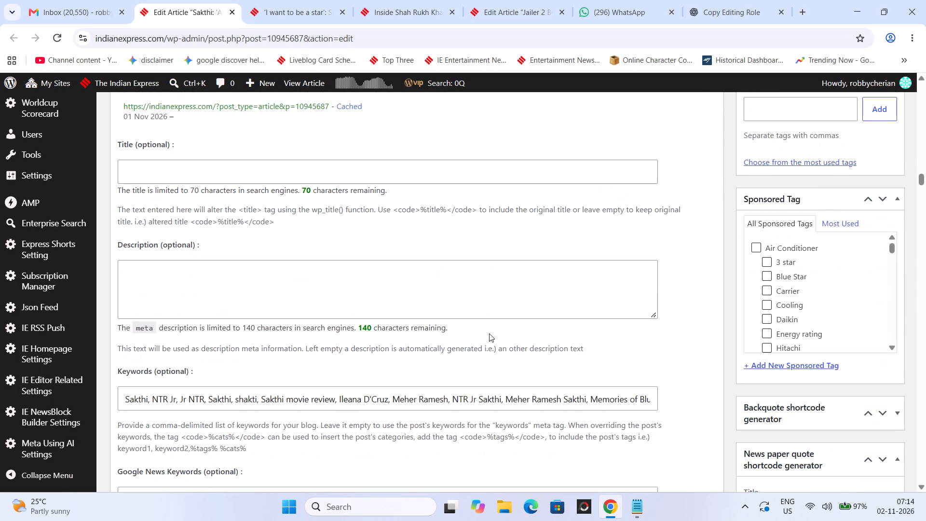
click(925, 312)
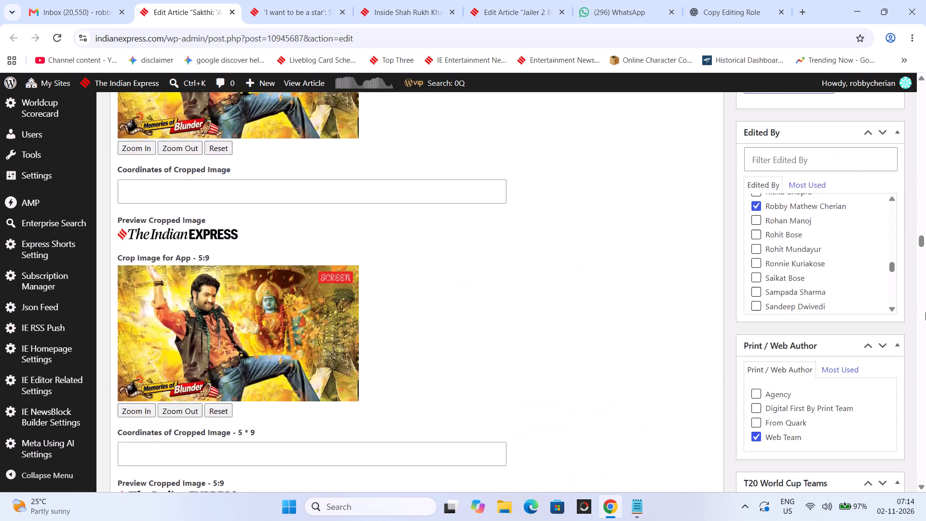
drag(925, 312, 925, 478)
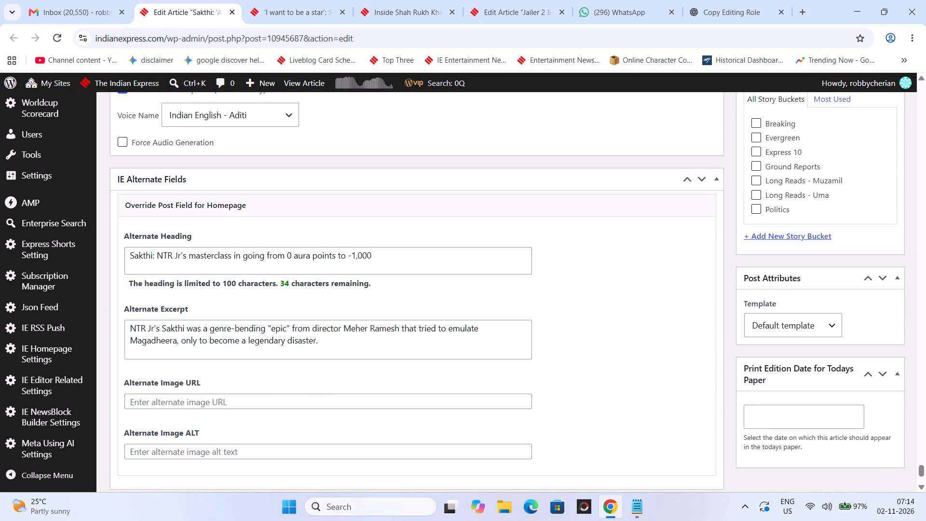
click(270, 326)
key(apostrophe)
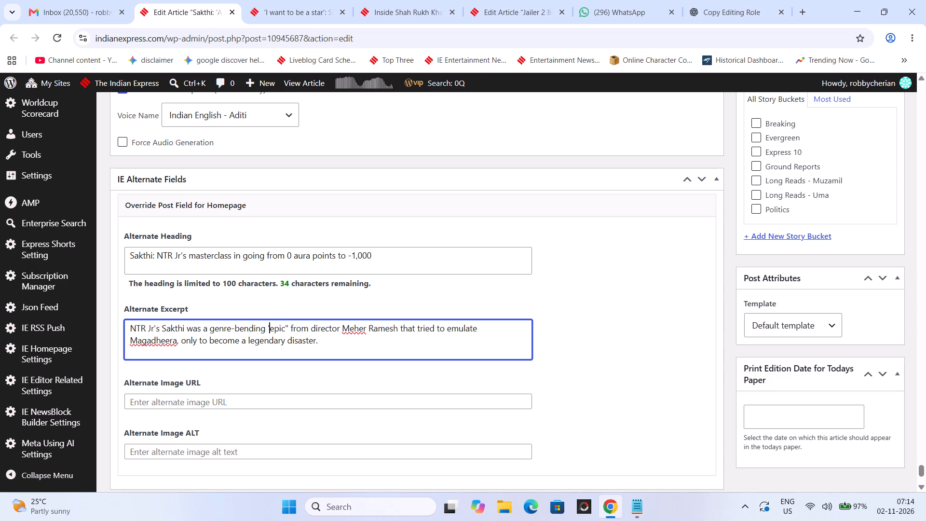
click(287, 326)
key(apostrophe)
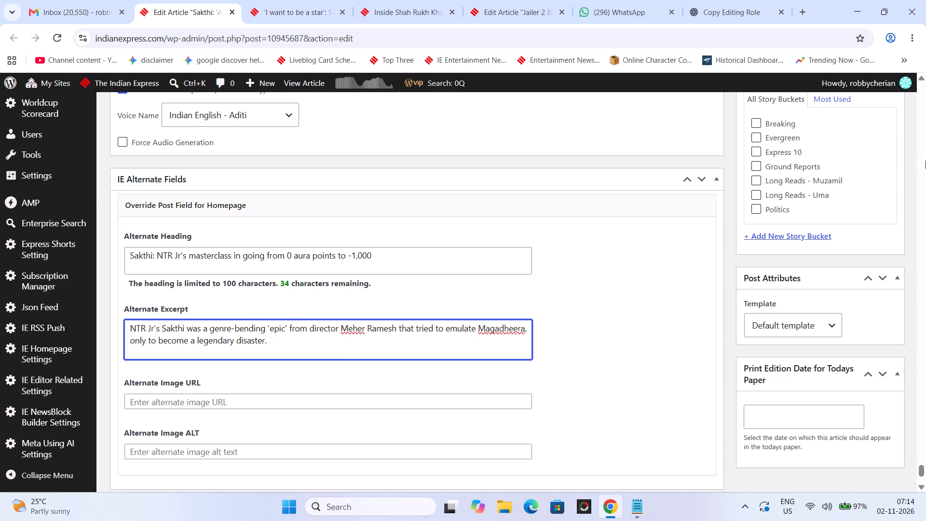
Save the edited Sakthi article as a draft.
click(925, 161)
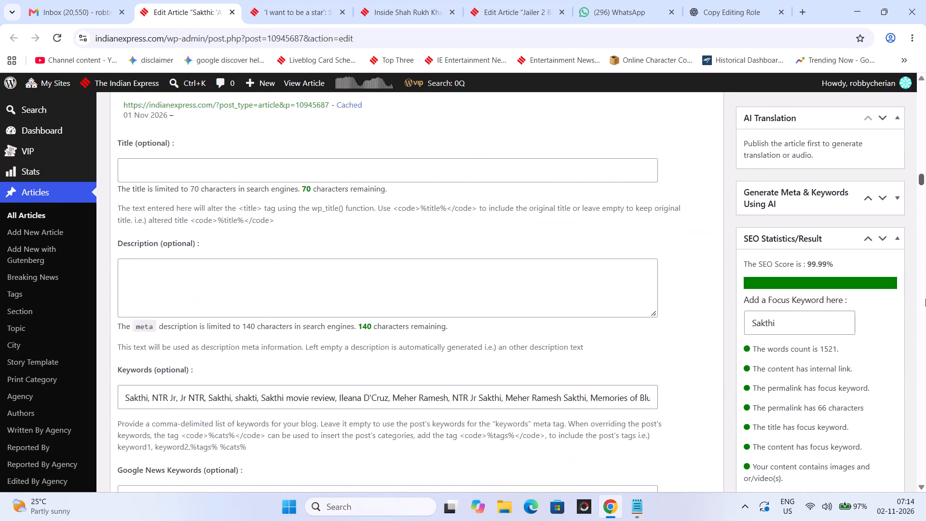
click(925, 299)
scroll(803, 302, up, 5)
scroll(801, 302, down, 9)
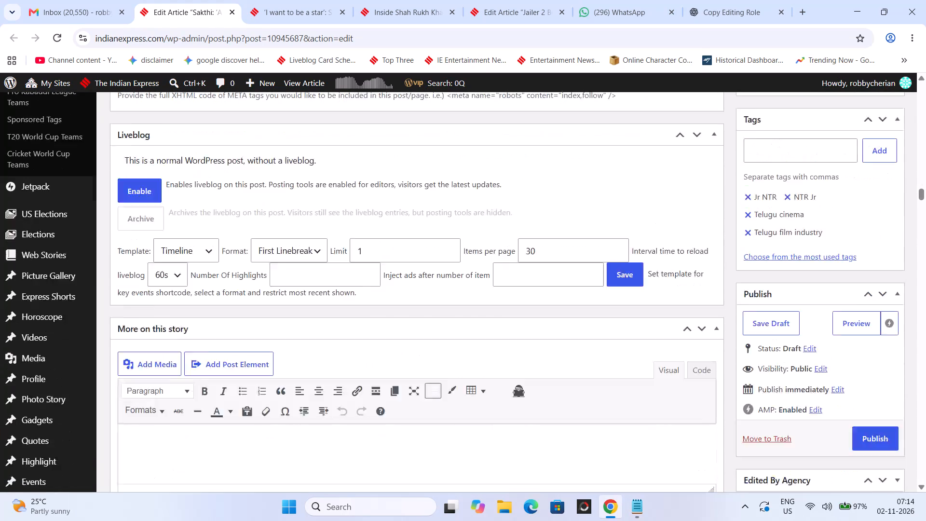
click(761, 265)
scroll(203, 247, up, 5)
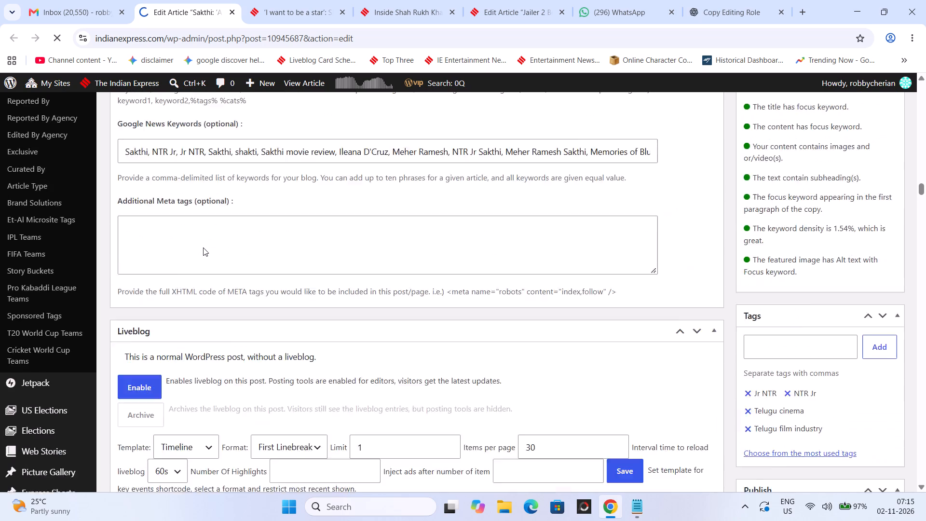
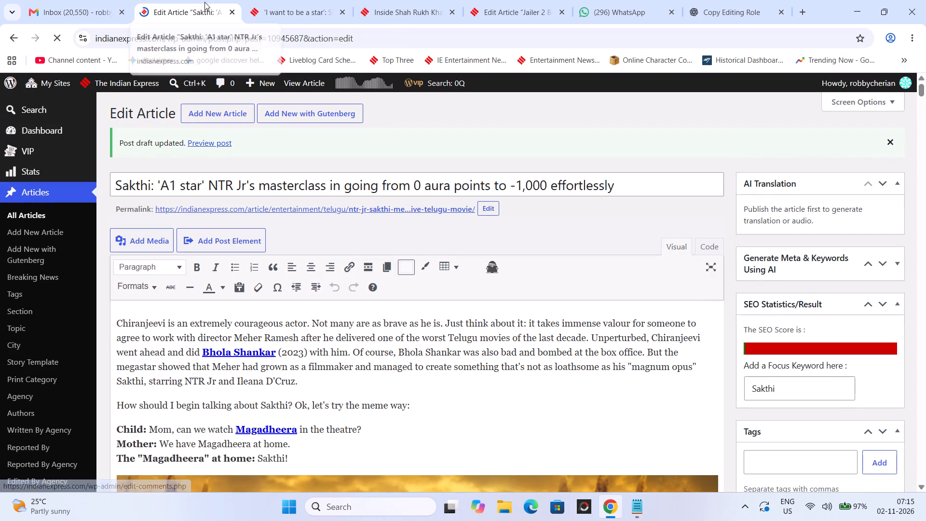
Open a preview of the saved Sakthi draft and return to its editing page.
click(200, 143)
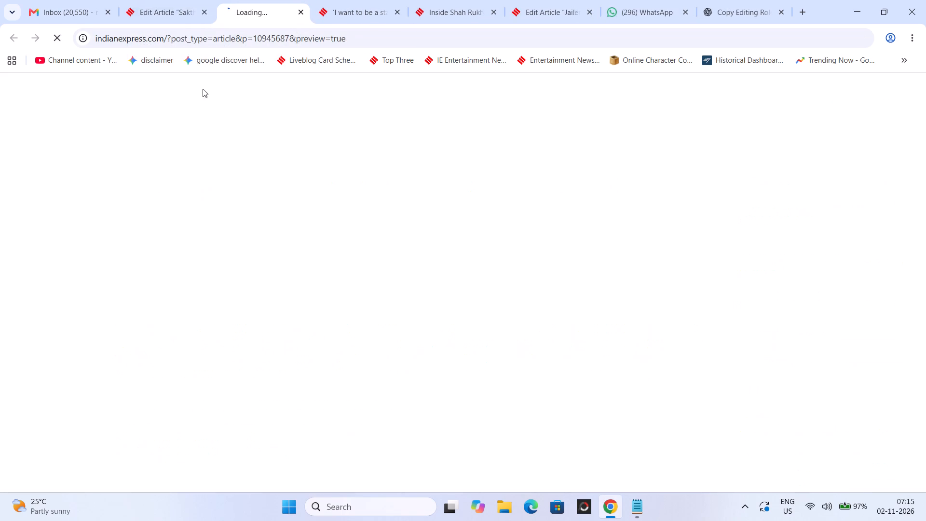
click(204, 0)
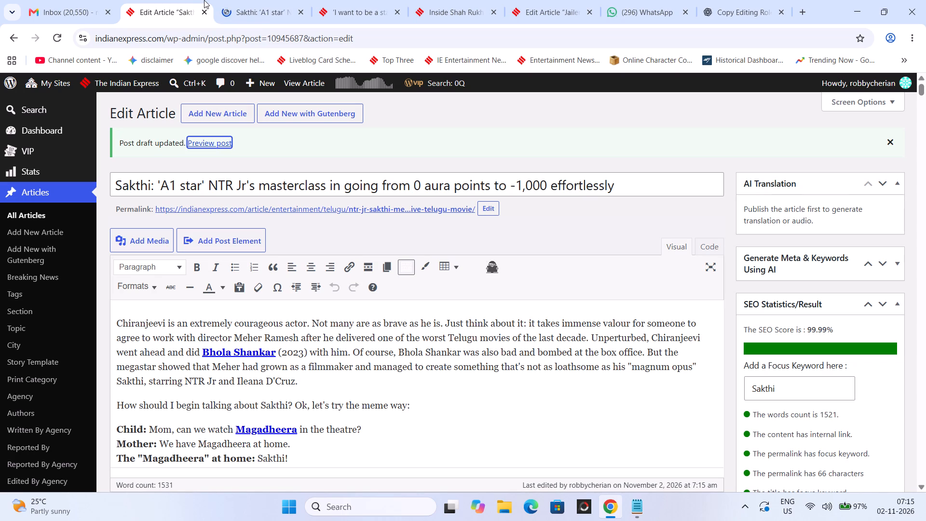
Open the Sakthi article's permalink slug for editing and check its wording through to the end.
click(488, 208)
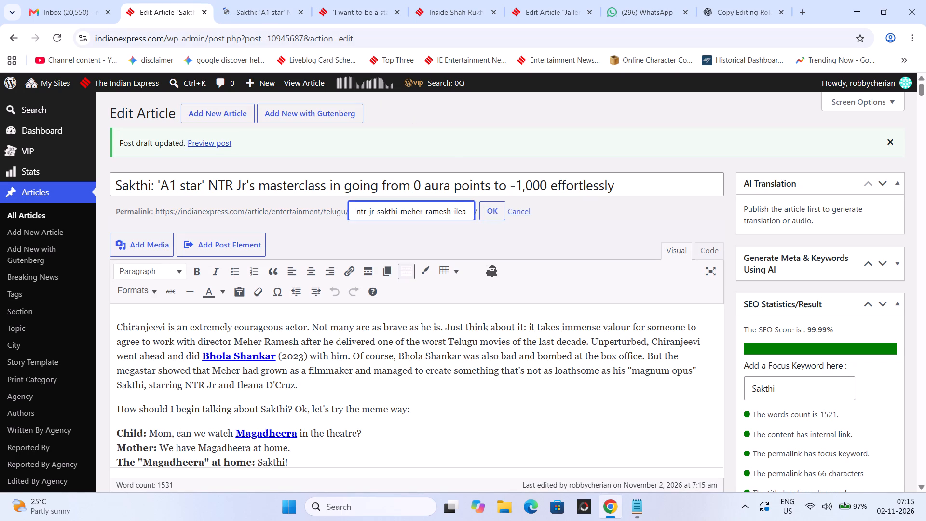